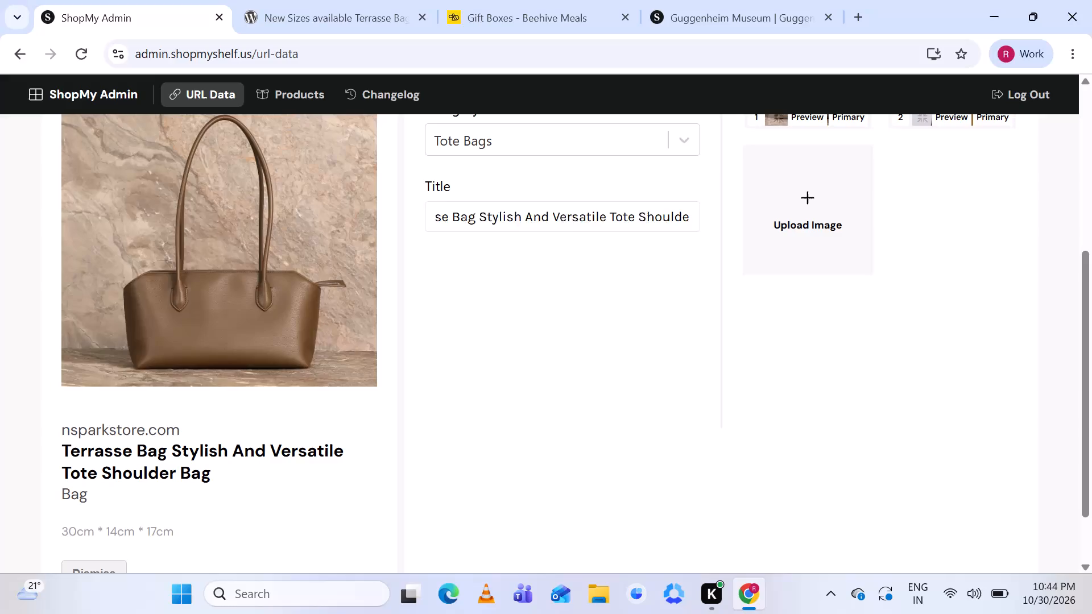
Set the Terrasse Bag product's brand to NSPARKSTORE, searching by the store name without the domain ending.
scroll(628, 217, "up", 3)
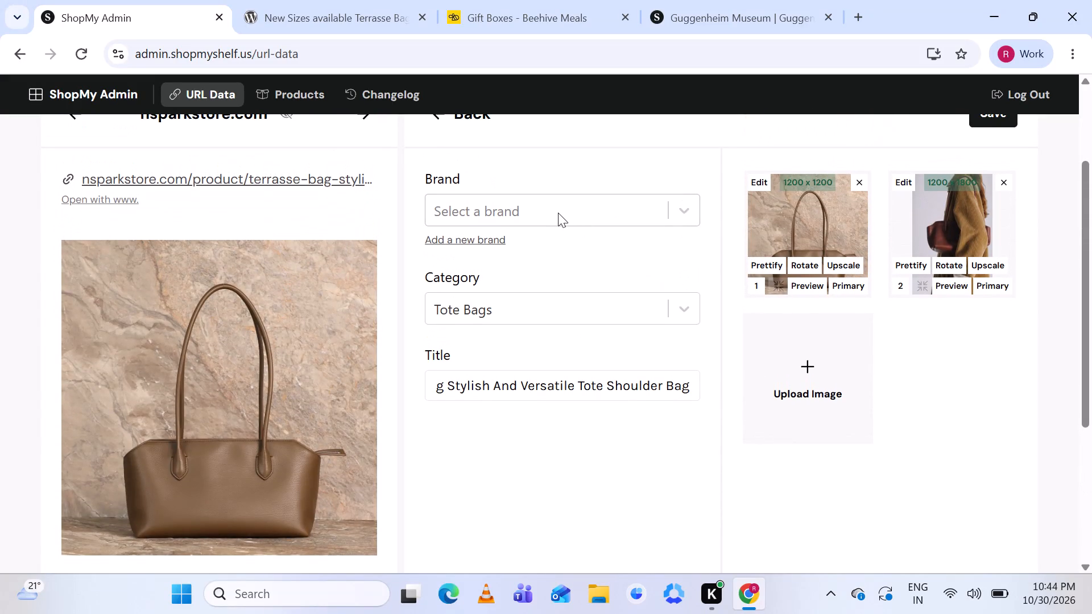
left_click(557, 212)
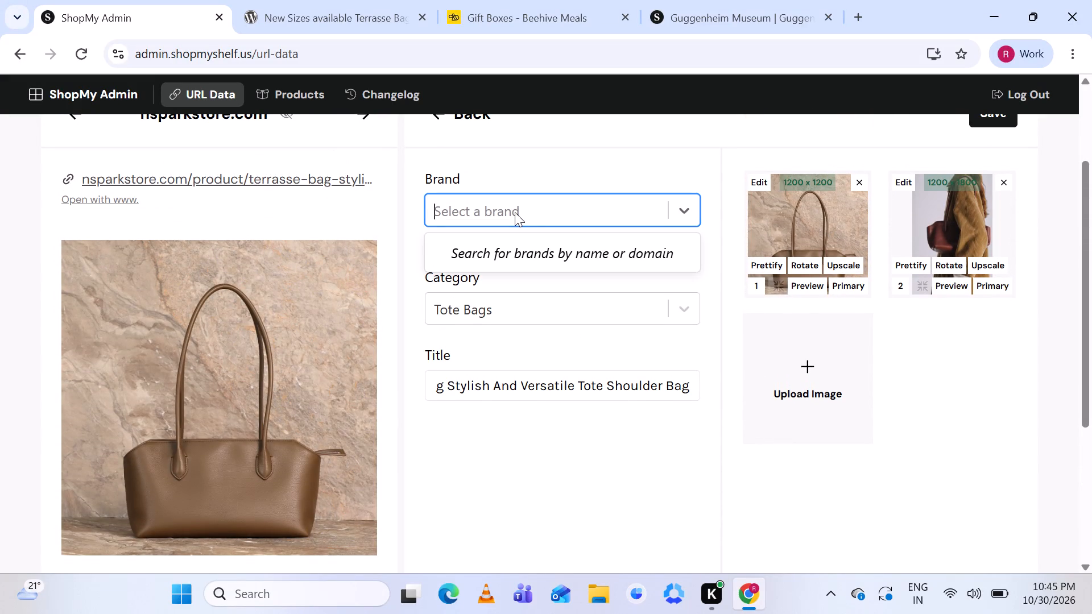
key("ctrl+v")
left_click(609, 208)
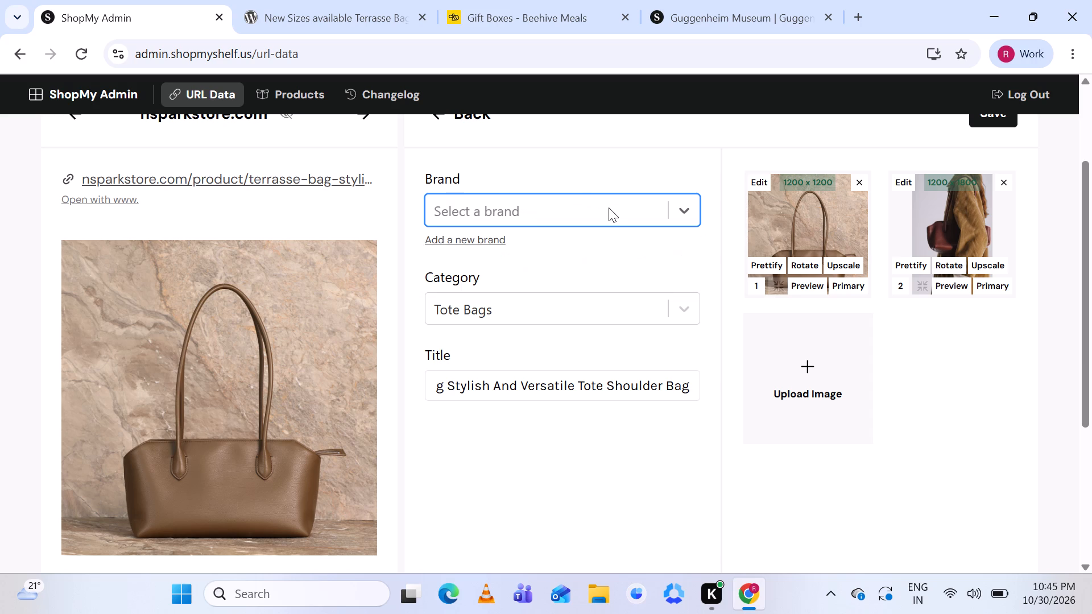
key("ctrl+v")
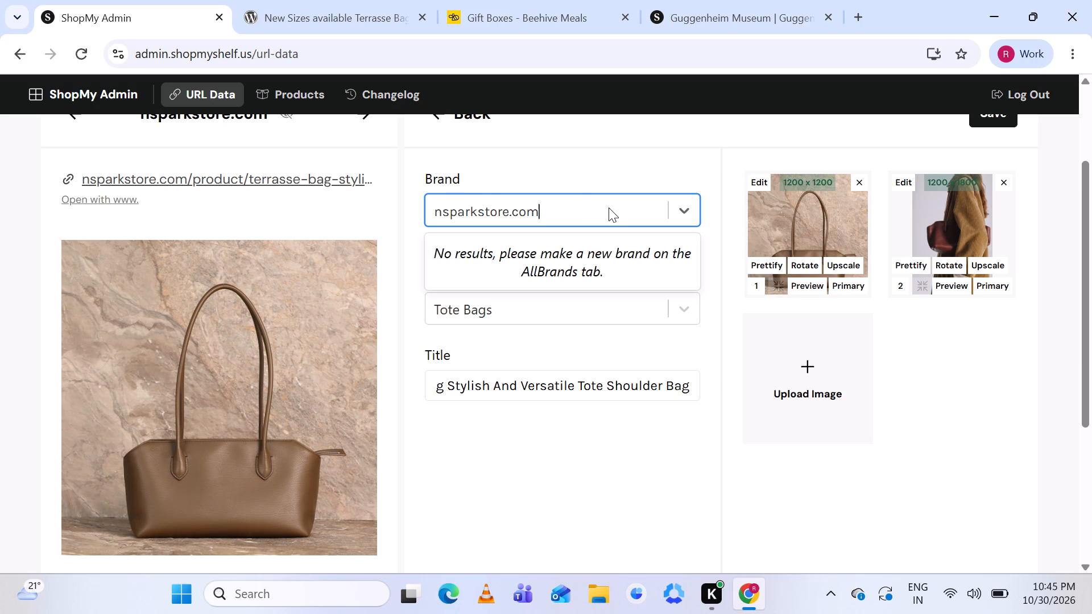
key("BackSpace")
key("BackSpace")
key("BackSpace")
key("BackSpace")
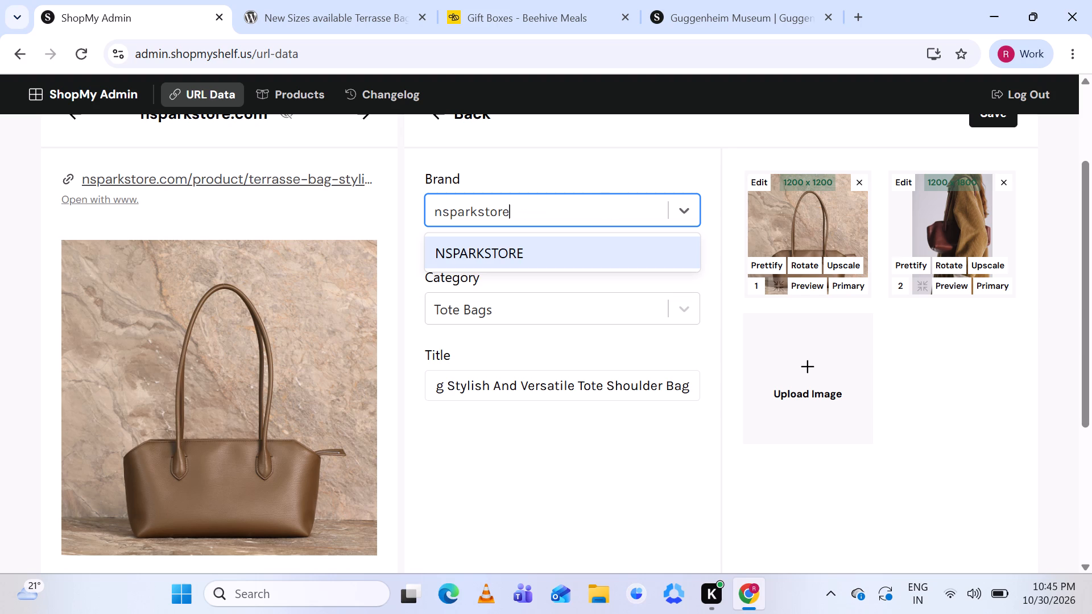
left_click(548, 253)
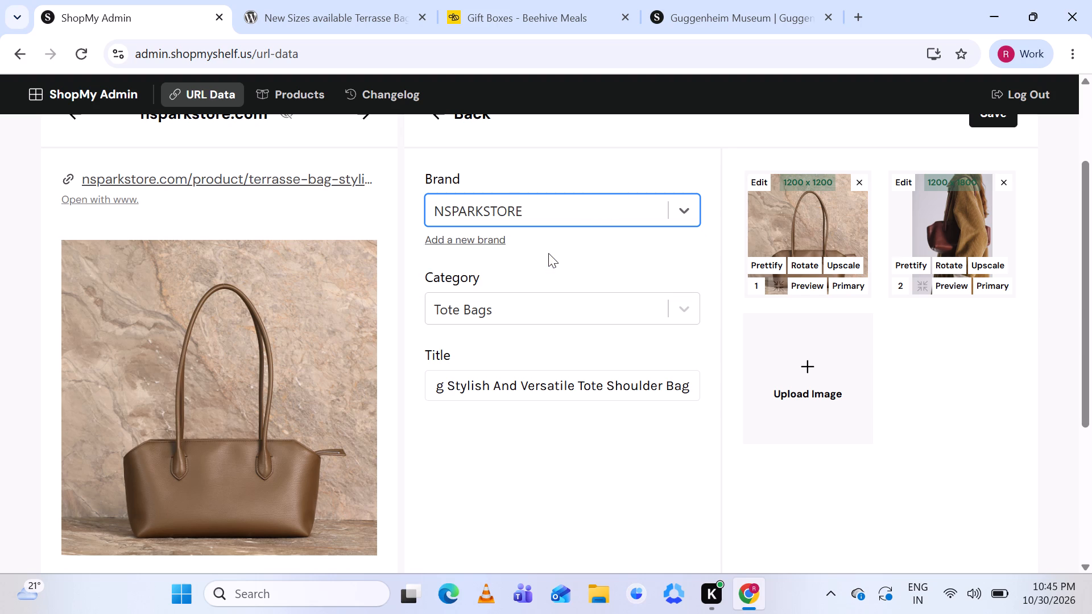
Check the remaining details of the Terrasse Bag entry and save the product.
scroll(491, 316, "down", 1)
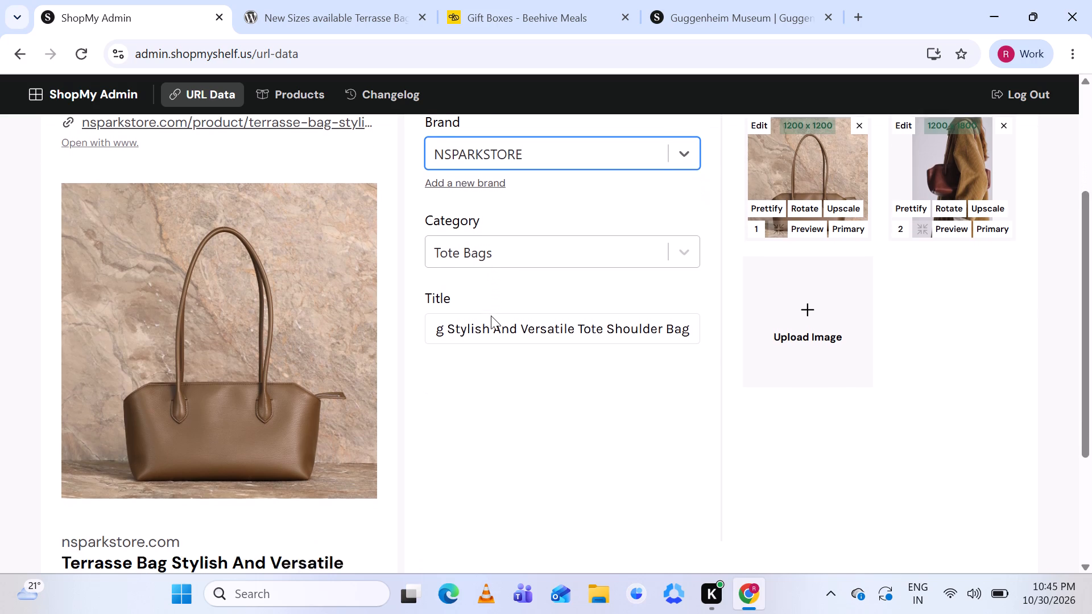
scroll(491, 316, "down", 2)
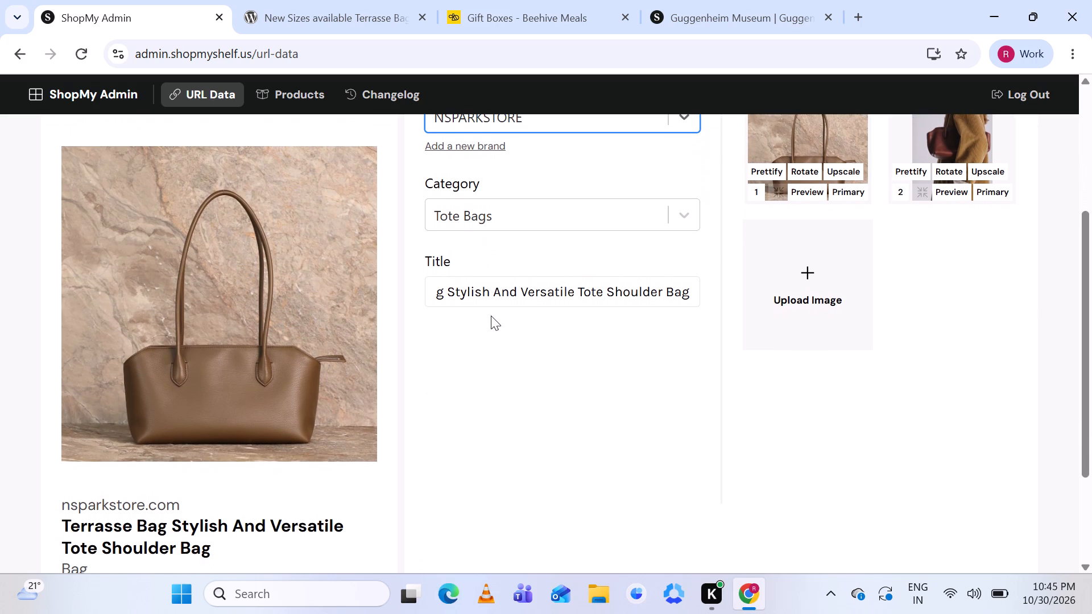
scroll(491, 316, "up", 2)
left_click(985, 218)
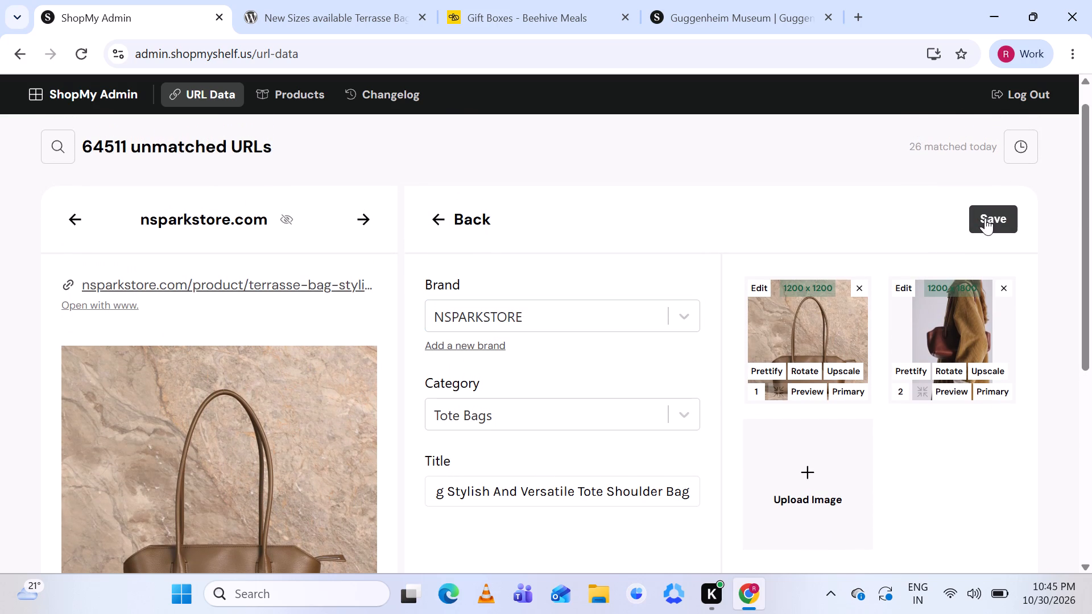
Start a new product for the ronicollective.com Taza Roja mug and run Prettify on its image.
scroll(502, 368, "down", 2)
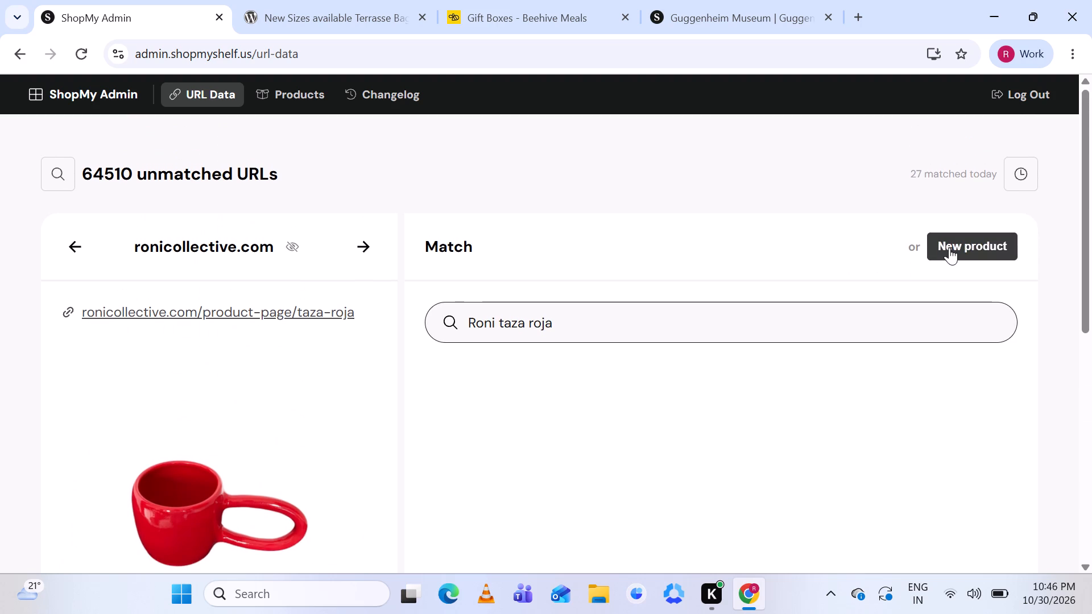
left_click(950, 248)
scroll(557, 414, "down", 1)
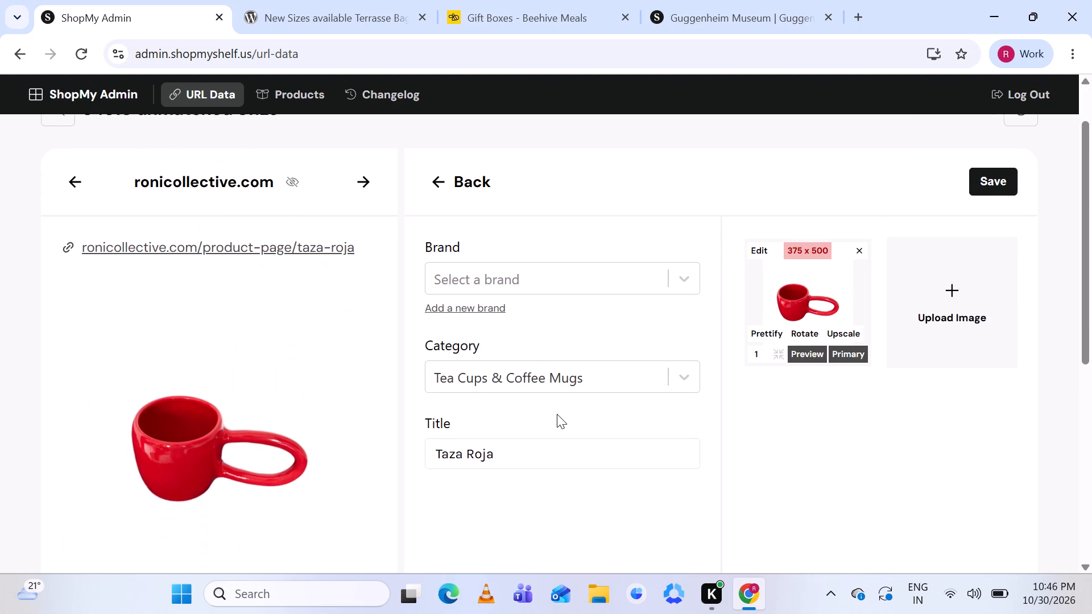
scroll(557, 414, "down", 1)
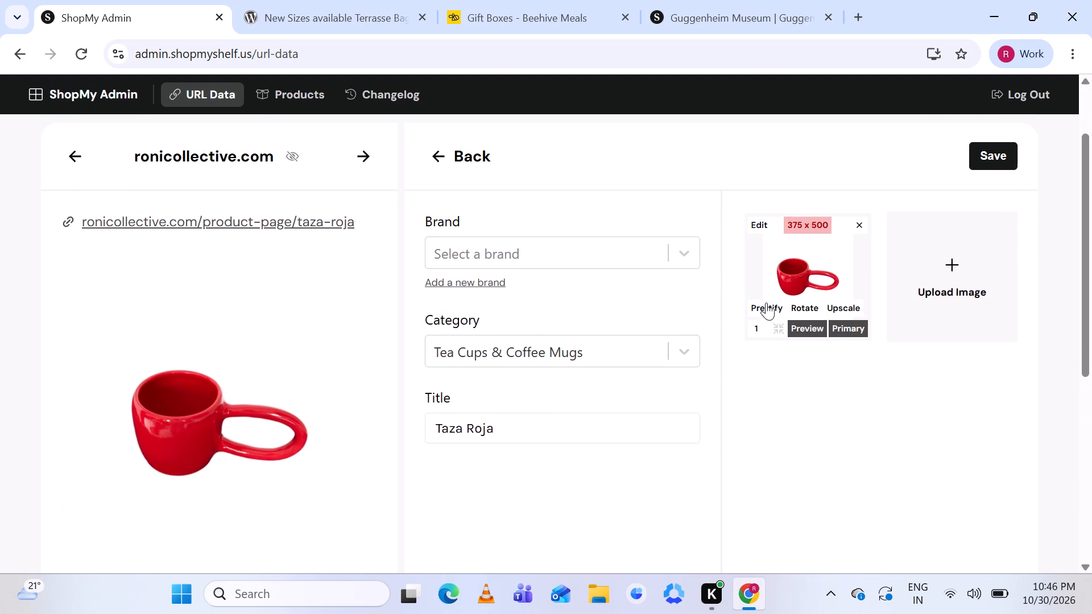
left_click(766, 302)
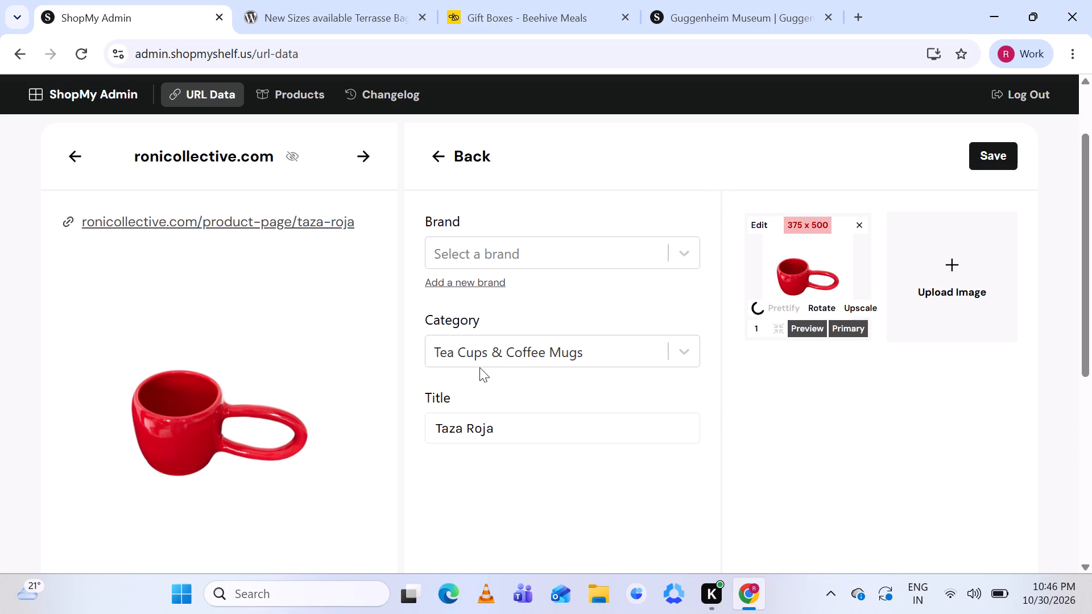
Copy the brand name Roni from the mug's source details and search for it among the existing brands.
scroll(479, 367, "down", 2)
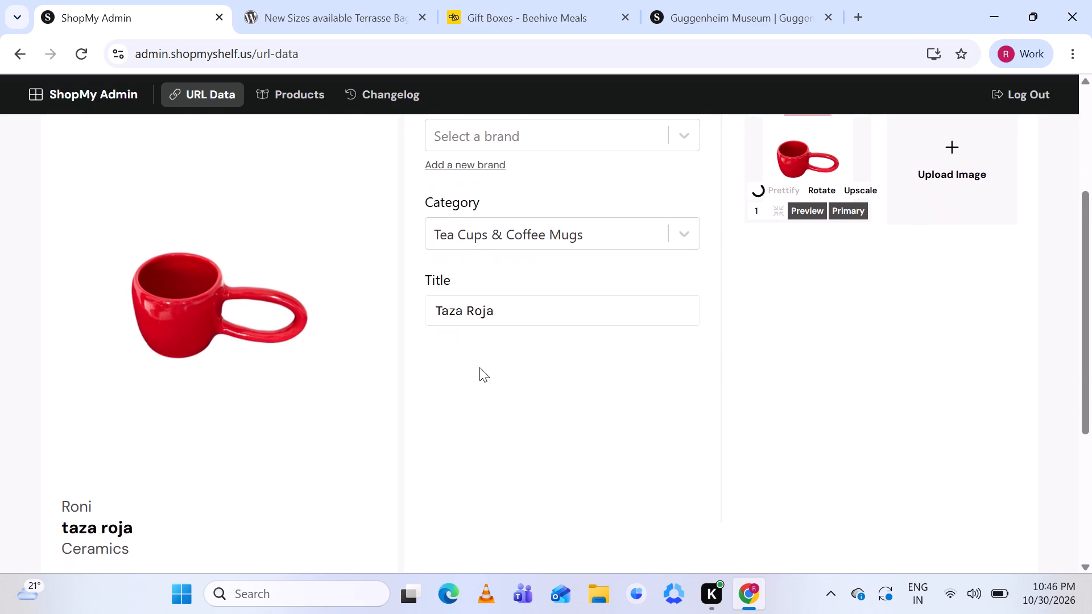
scroll(479, 367, "up", 1)
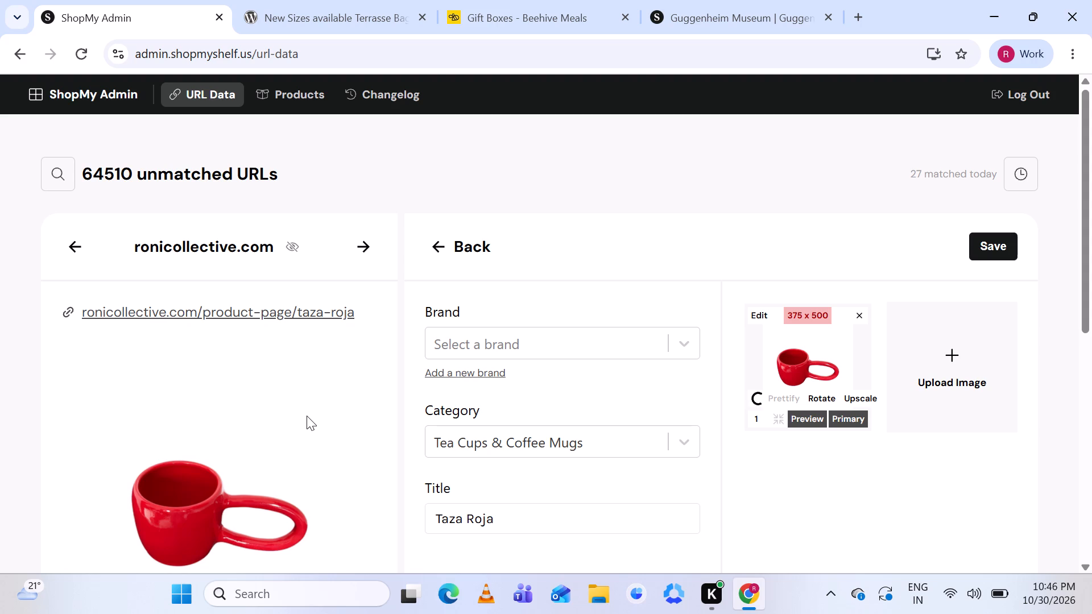
scroll(11, 592, "down", 2)
scroll(101, 476, "down", 2)
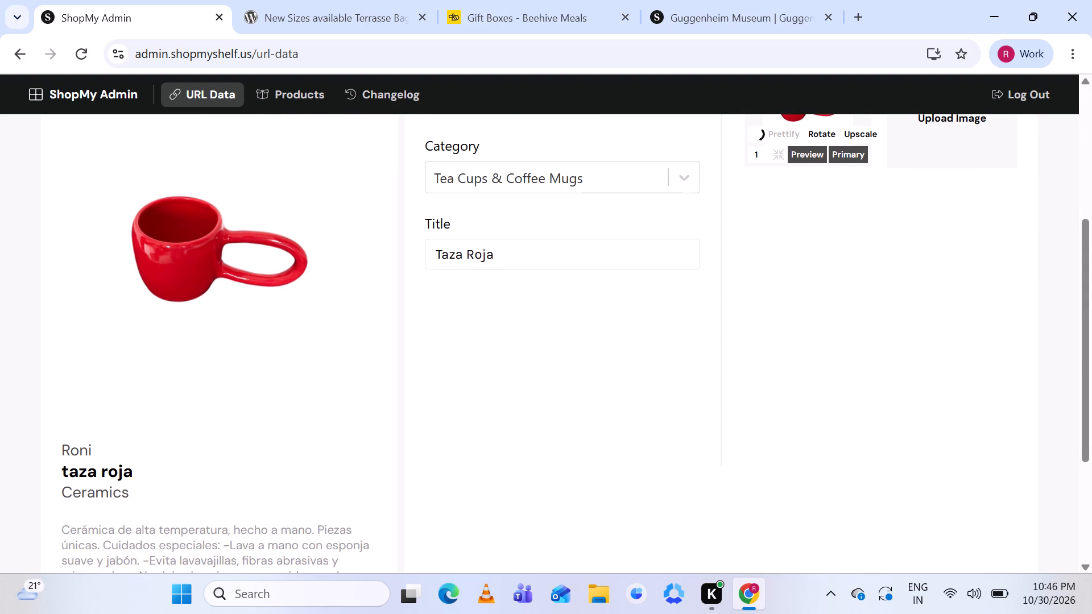
left_click_drag(63, 447, 109, 442)
key("ctrl+c")
left_click(260, 379)
scroll(260, 379, "up", 2)
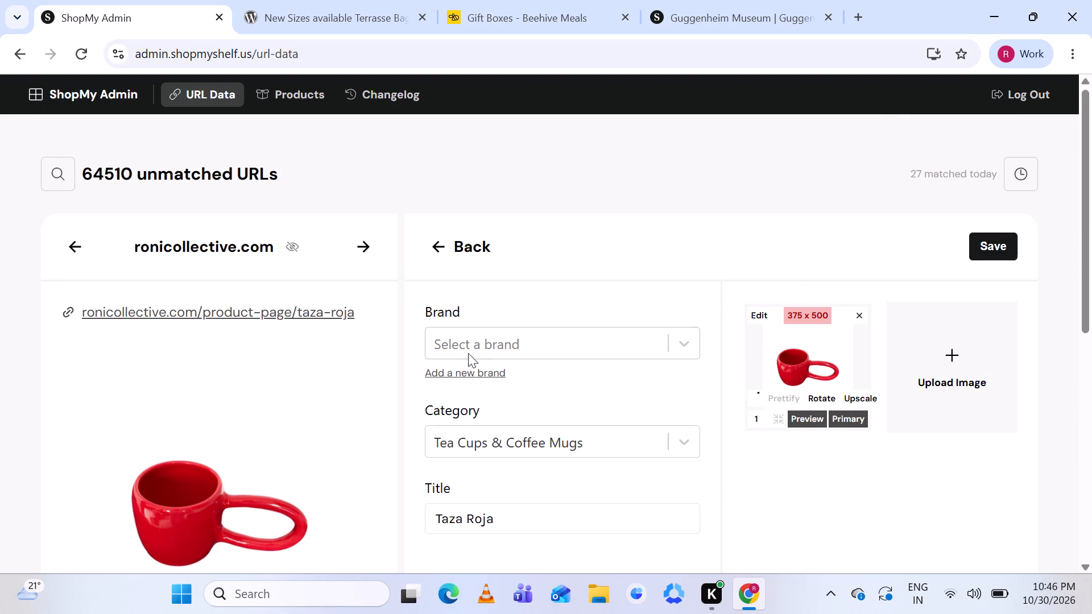
left_click(481, 339)
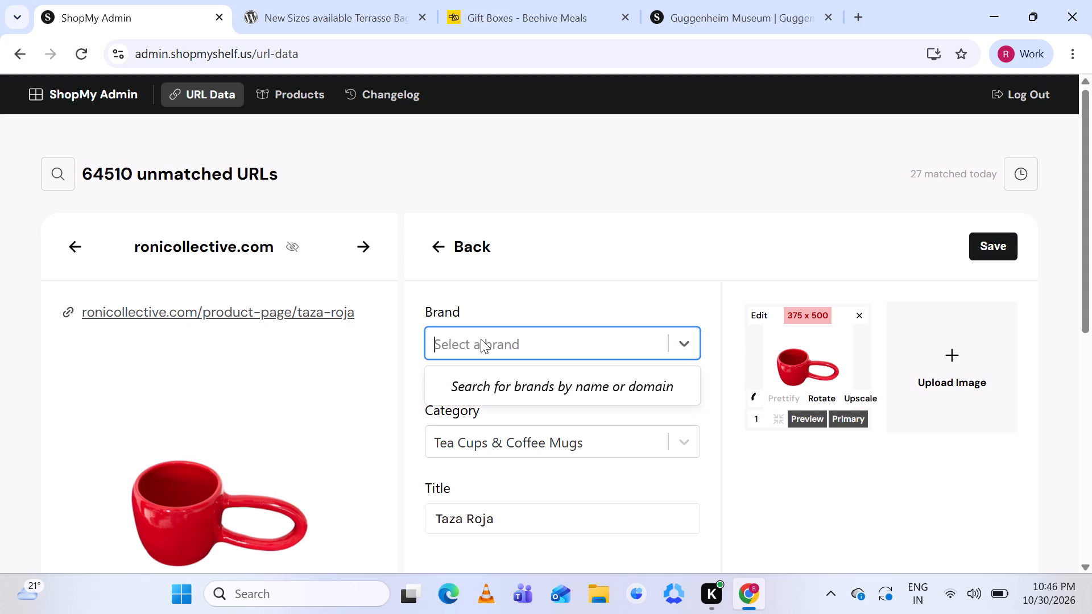
key("ctrl+v")
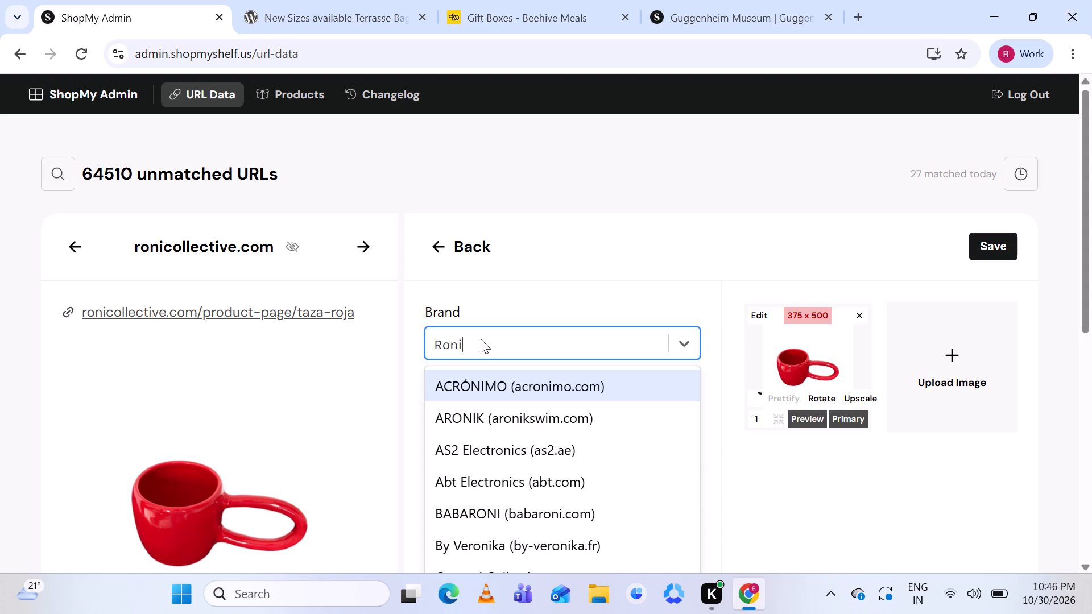
scroll(576, 321, "down", 1)
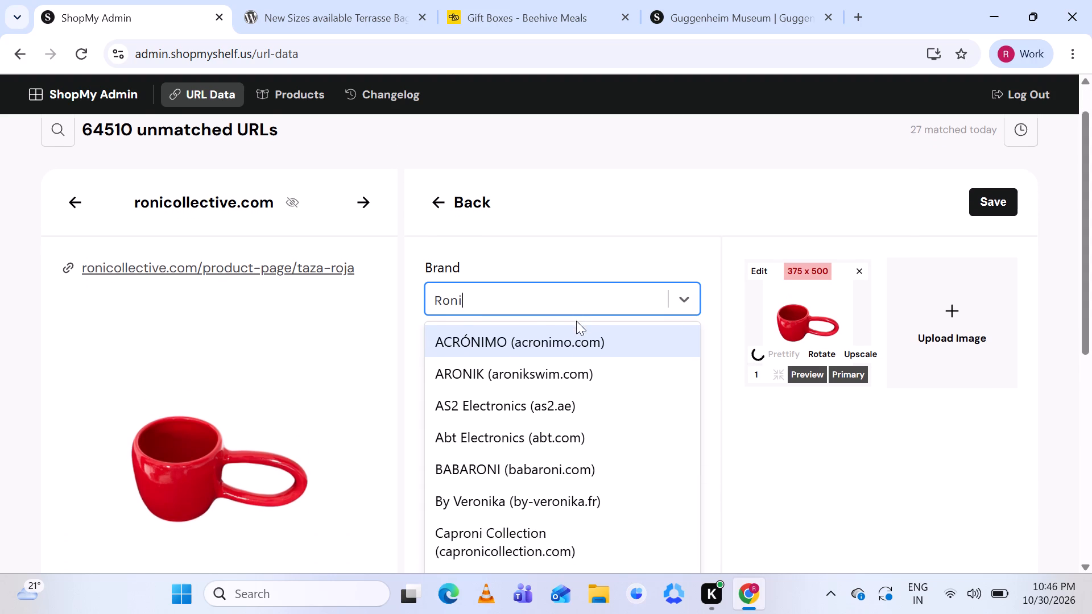
scroll(576, 321, "down", 1)
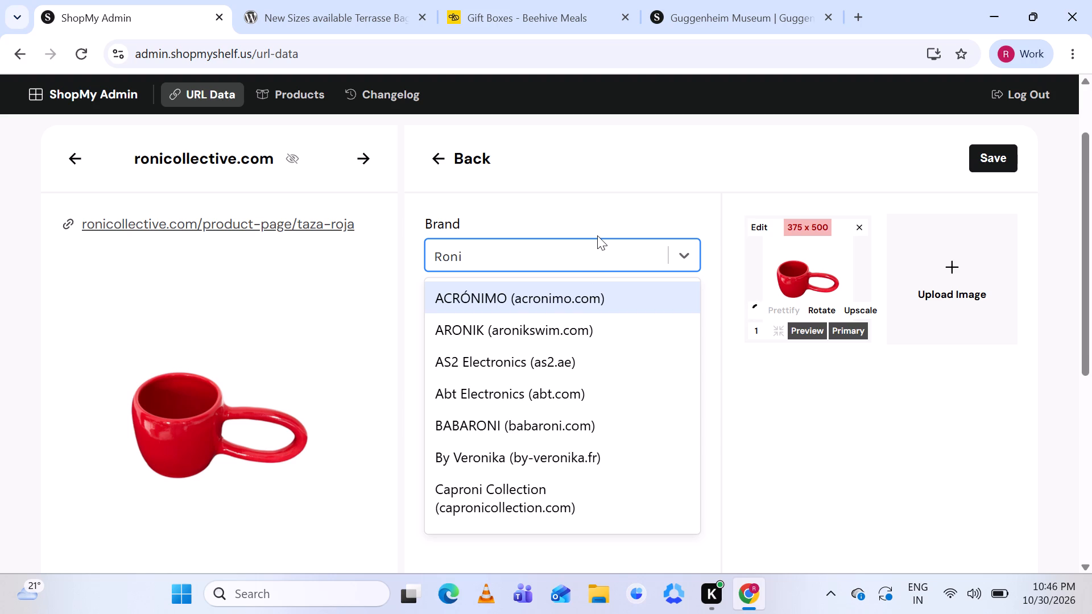
left_click(609, 215)
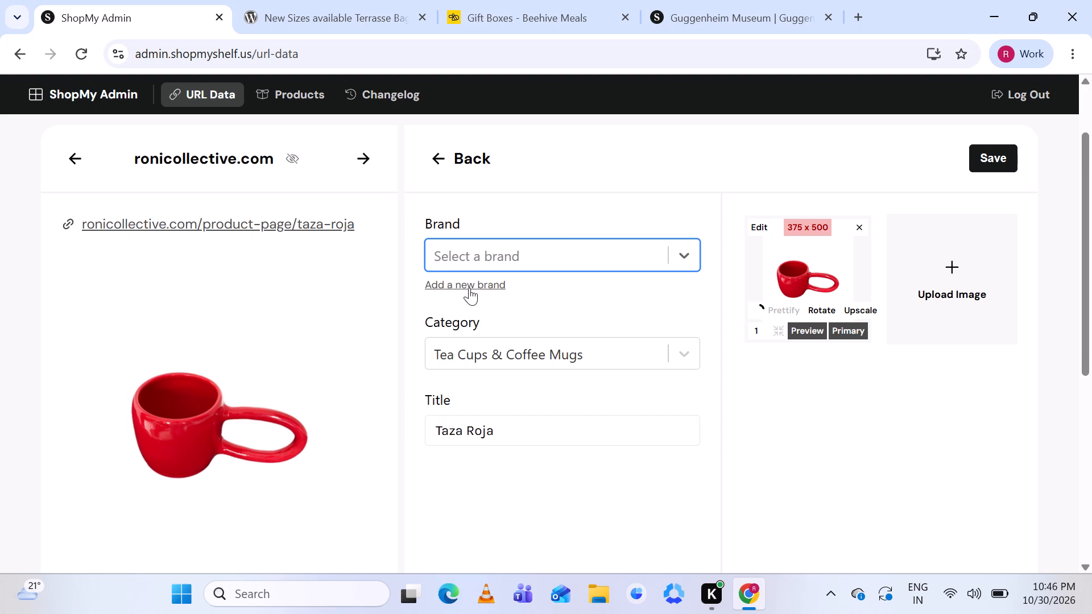
Add a new brand named Roni for the mug, filling in only the brand name.
left_click(474, 282)
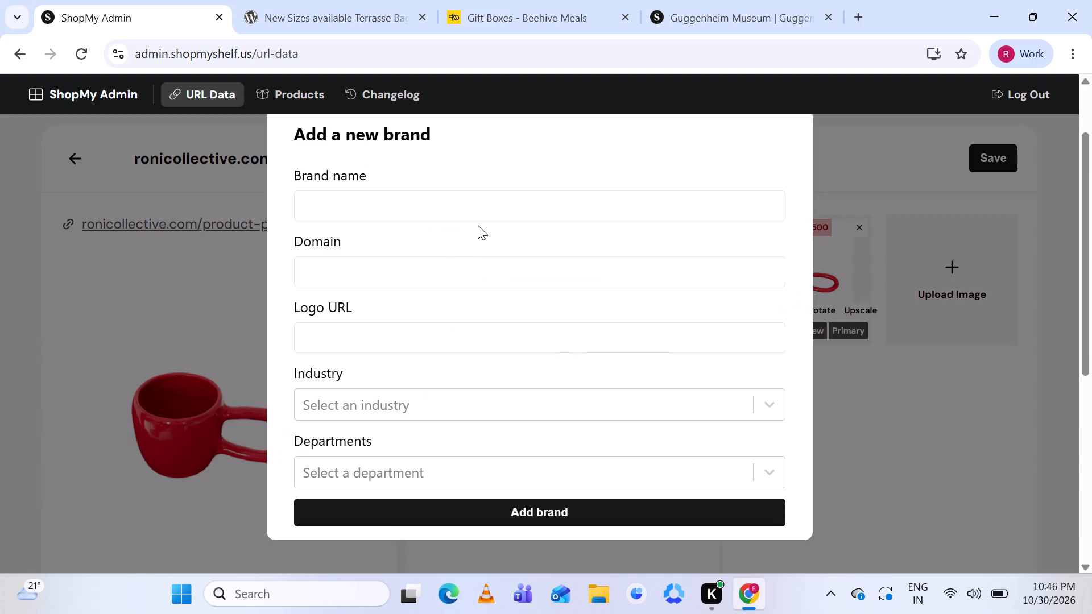
left_click(494, 210)
key("ctrl+v")
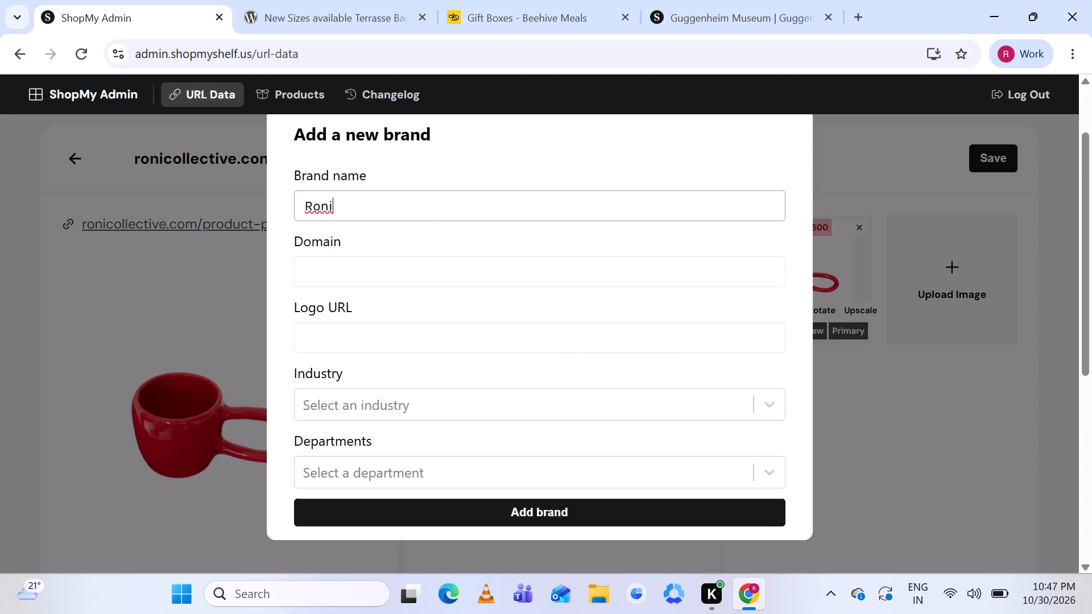
left_click(497, 511)
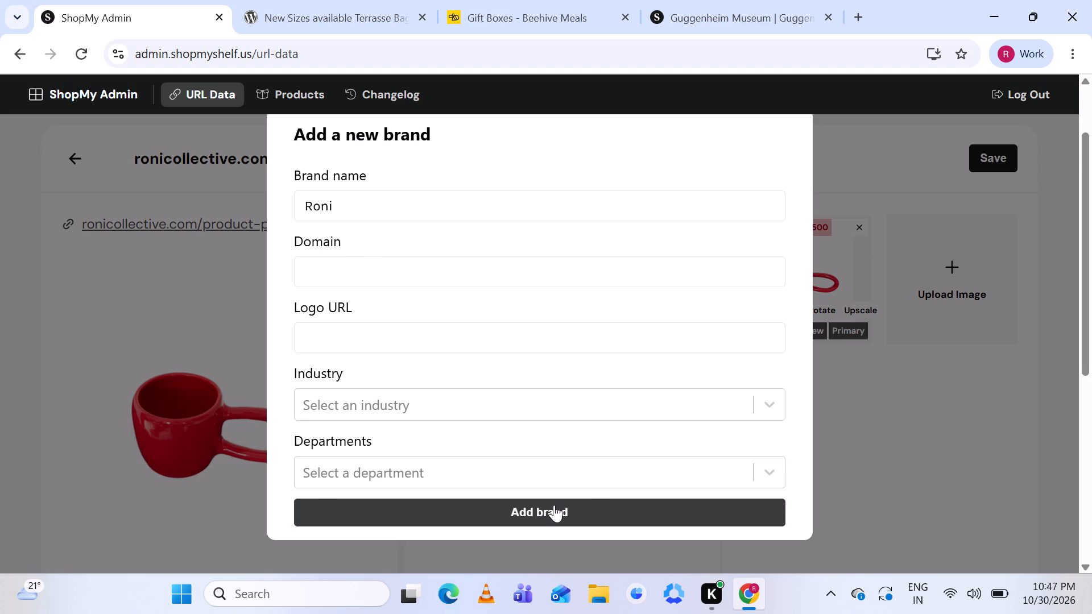
left_click(533, 509)
left_click(562, 509)
left_click(540, 504)
double_click(719, 516)
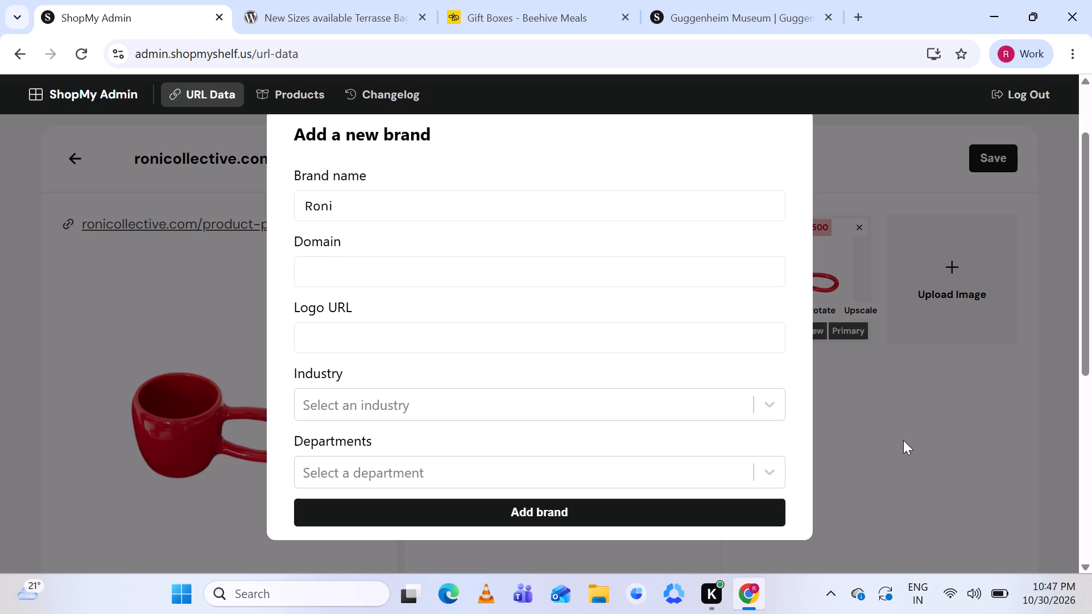
double_click(553, 510)
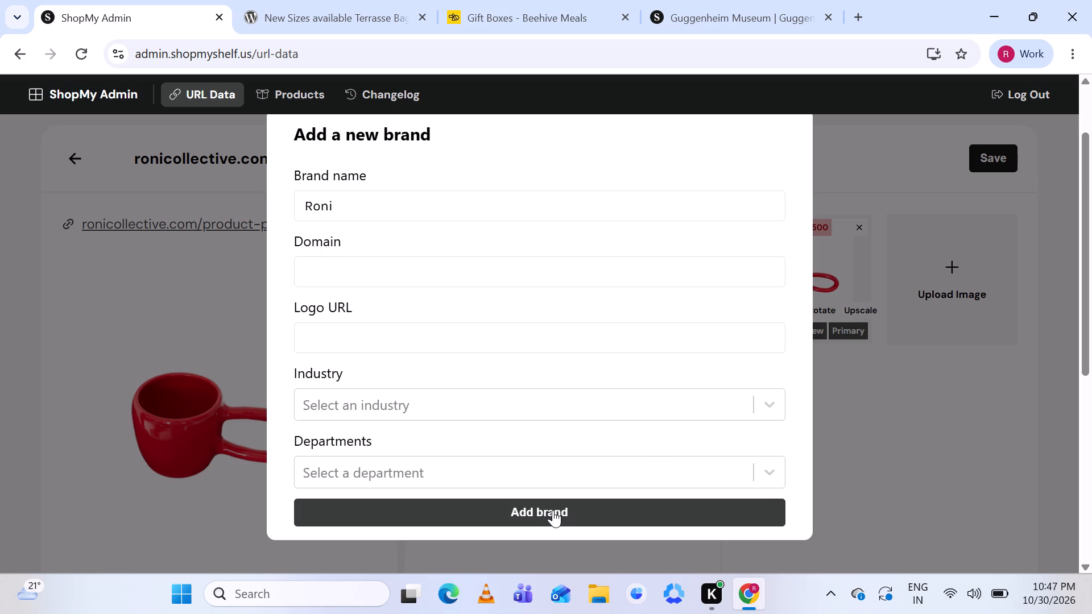
Open the Taza Roja source product page and close the leftover Terrasse Bag, Beehive Meals and Guggenheim Museum tabs.
scroll(723, 301, "up", 2)
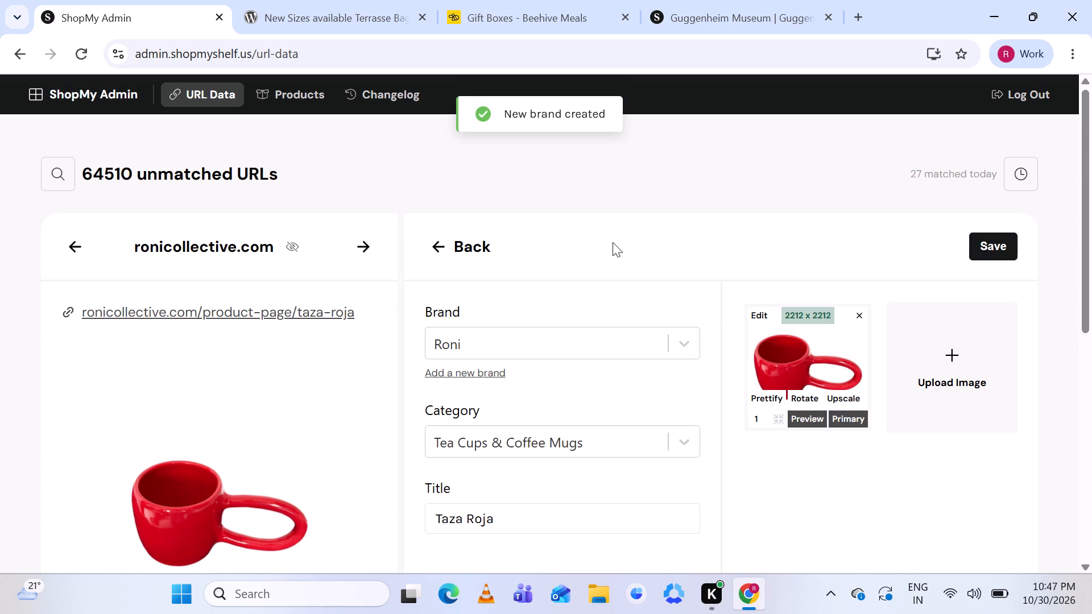
scroll(613, 242, "down", 1)
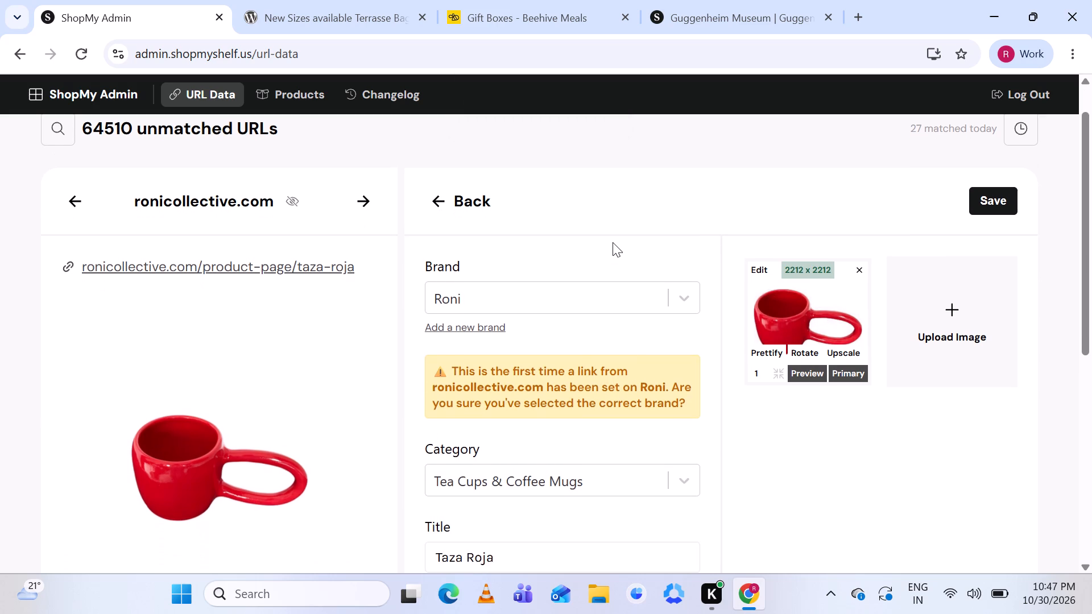
scroll(613, 242, "down", 1)
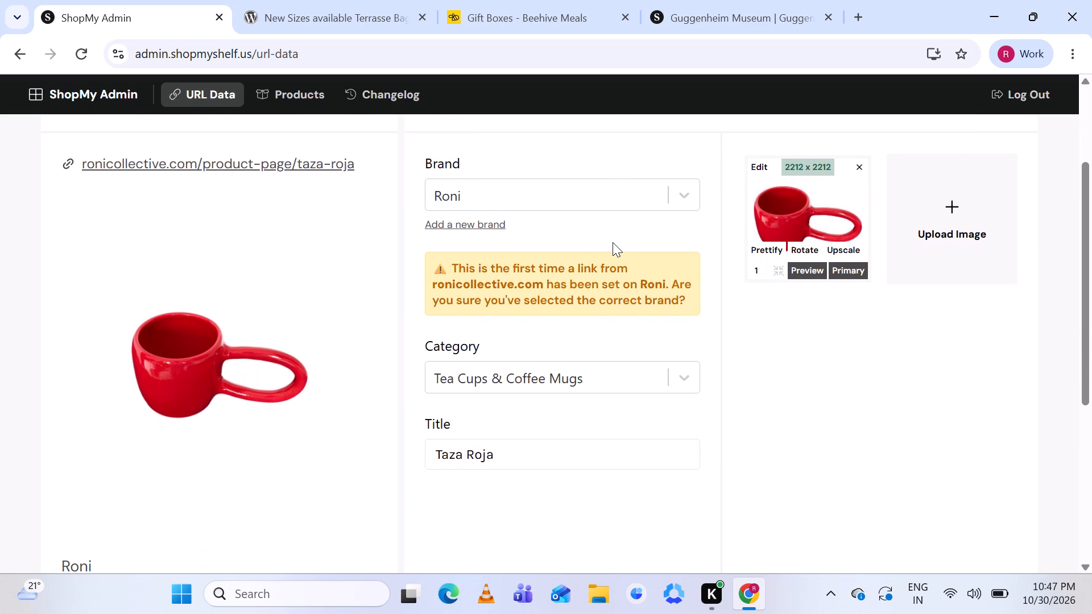
scroll(613, 242, "up", 1)
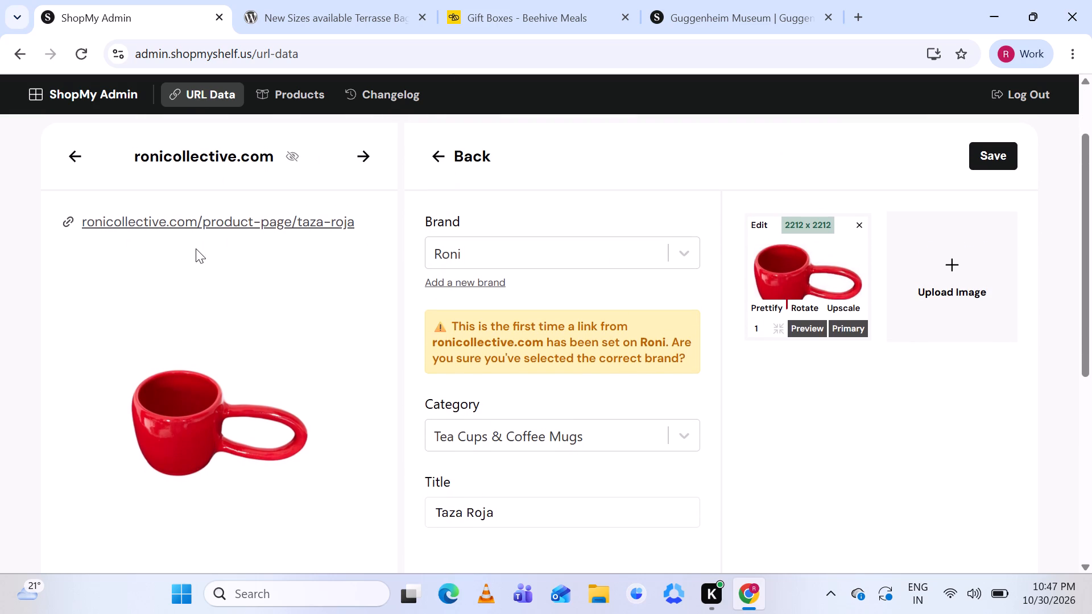
left_click(224, 219)
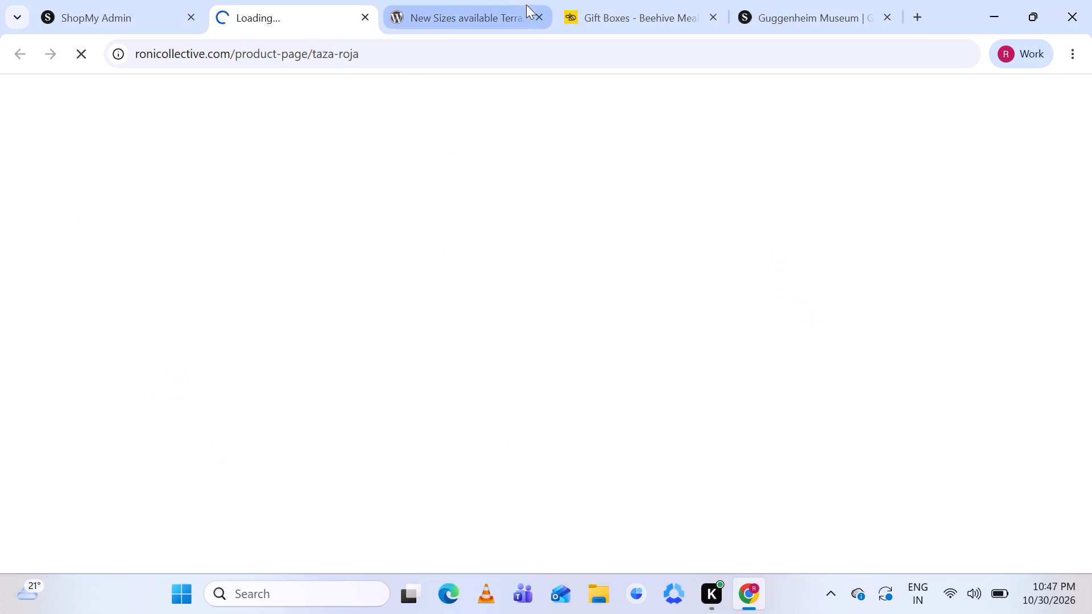
left_click(537, 15)
left_click(537, 15)
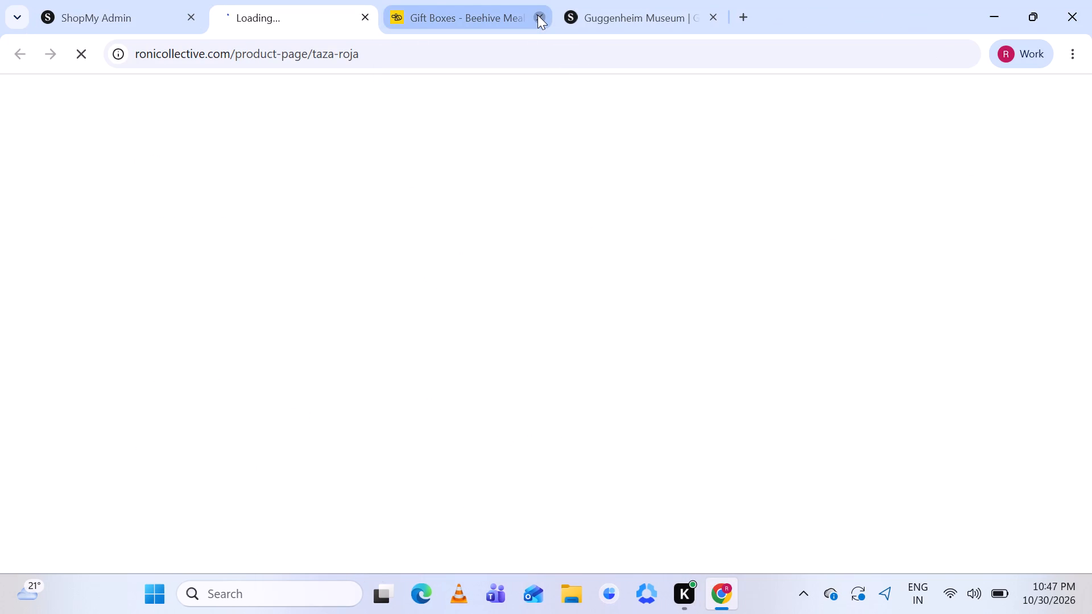
left_click(537, 15)
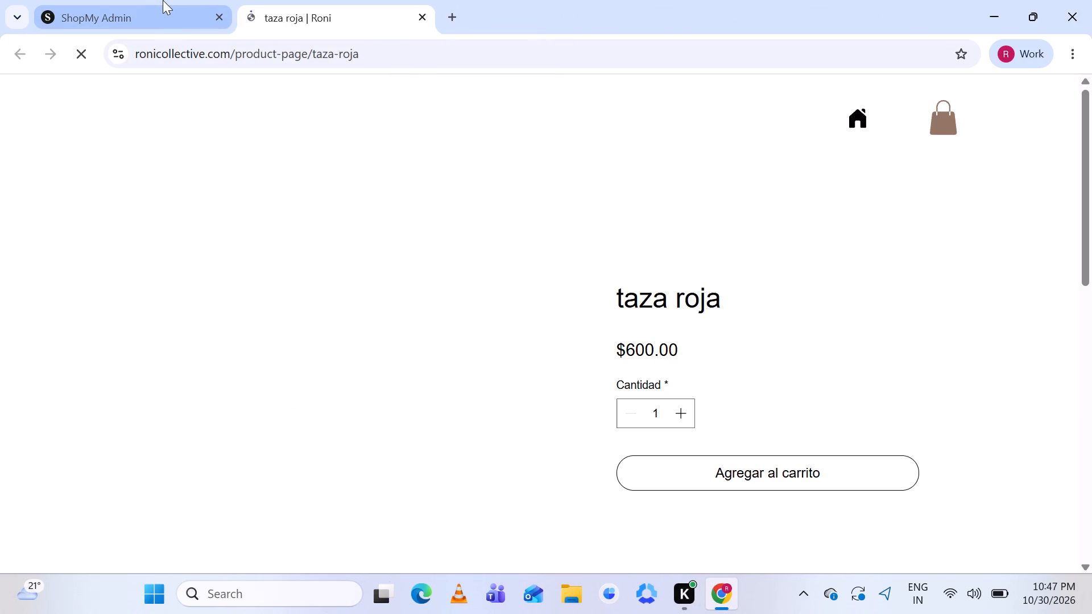
Compare the Taza Roja entry's brand, category, title and image with its source product page.
left_click(144, 11)
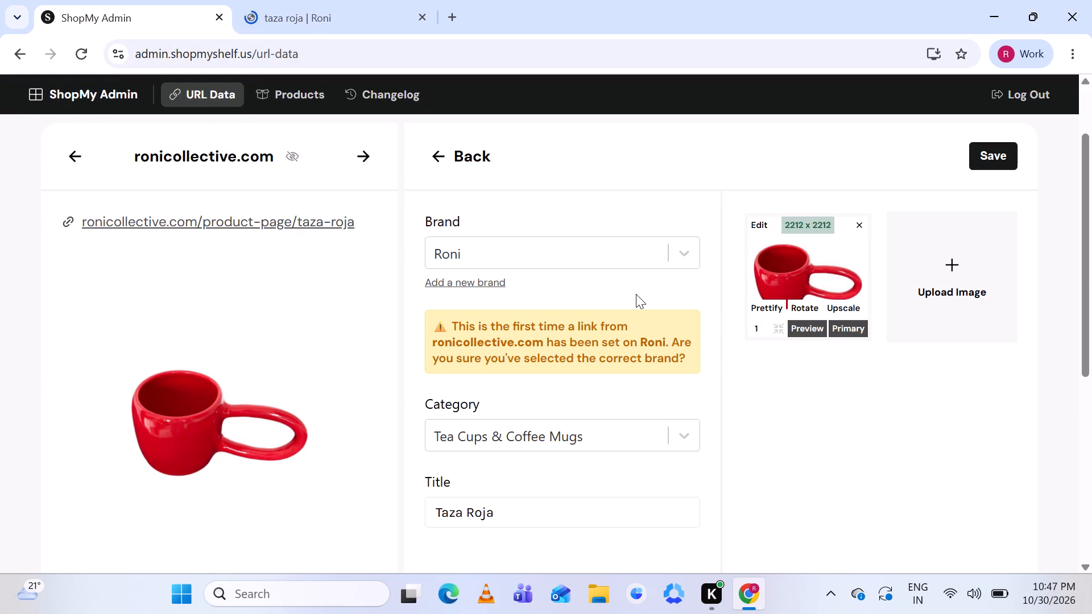
scroll(793, 318, "up", 1)
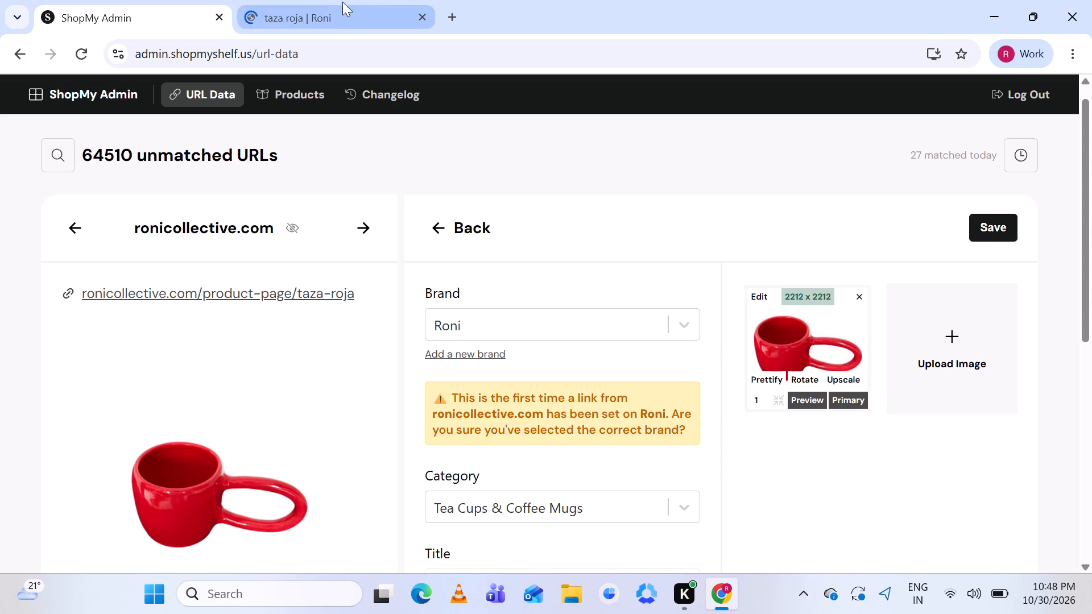
left_click(327, 0)
scroll(571, 283, "down", 1)
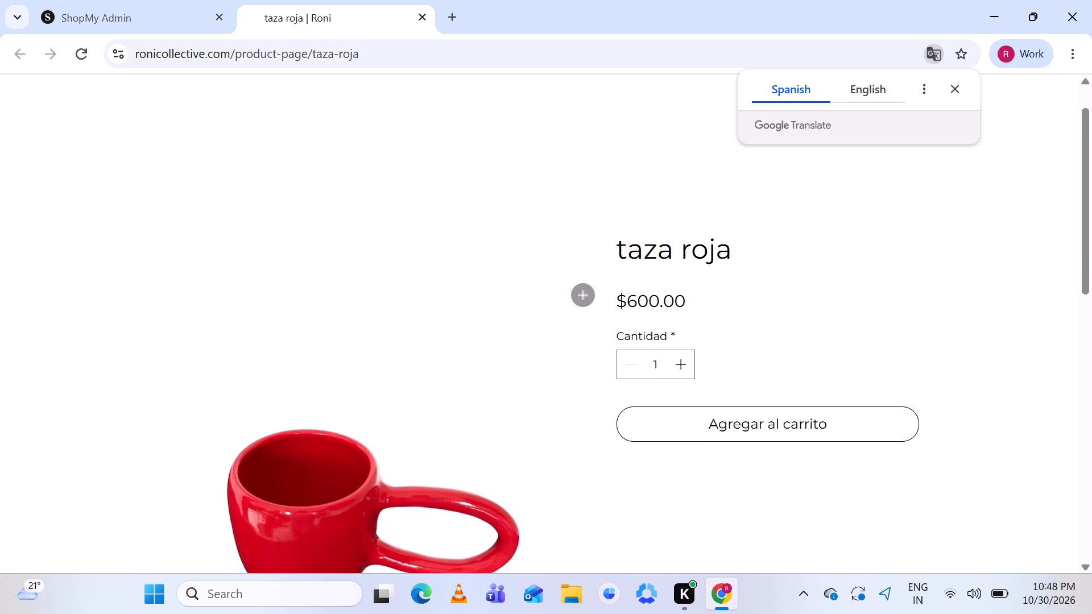
scroll(571, 283, "down", 1)
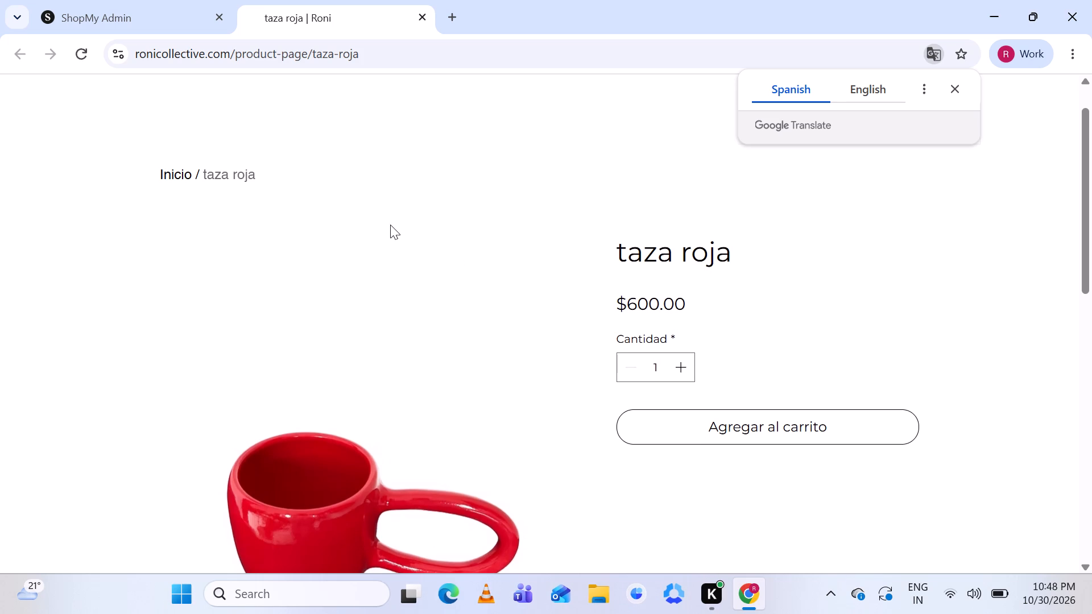
left_click(954, 90)
scroll(623, 189, "up", 2)
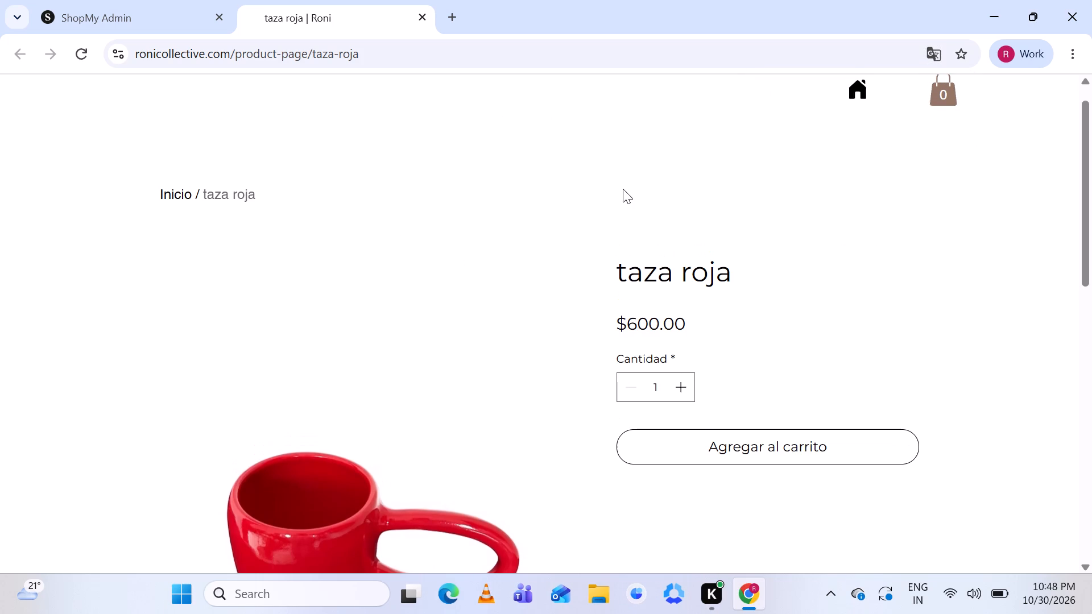
left_click(135, 5)
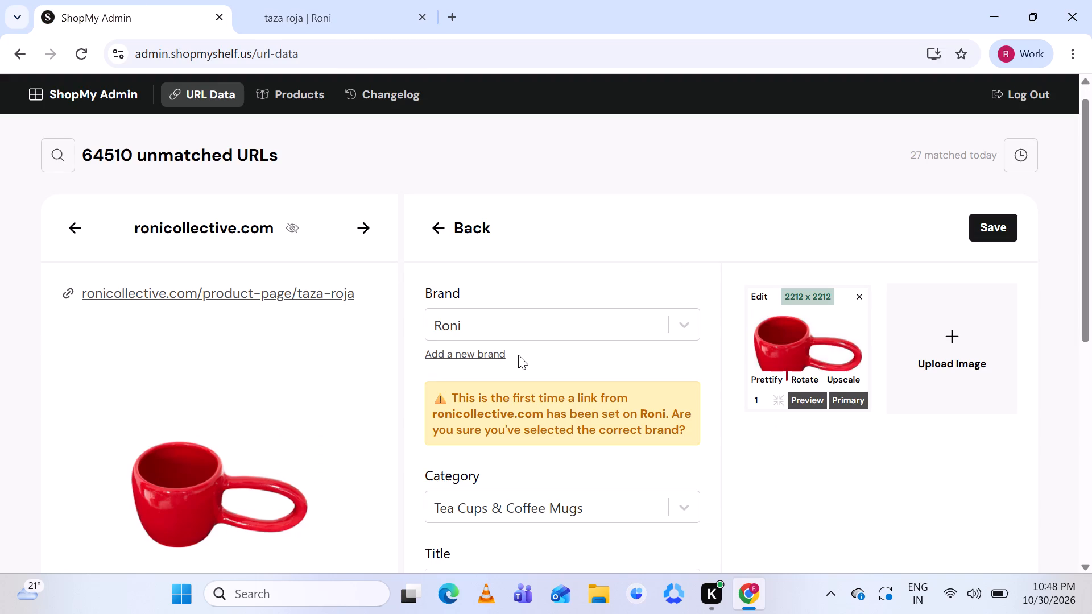
scroll(518, 355, "down", 4)
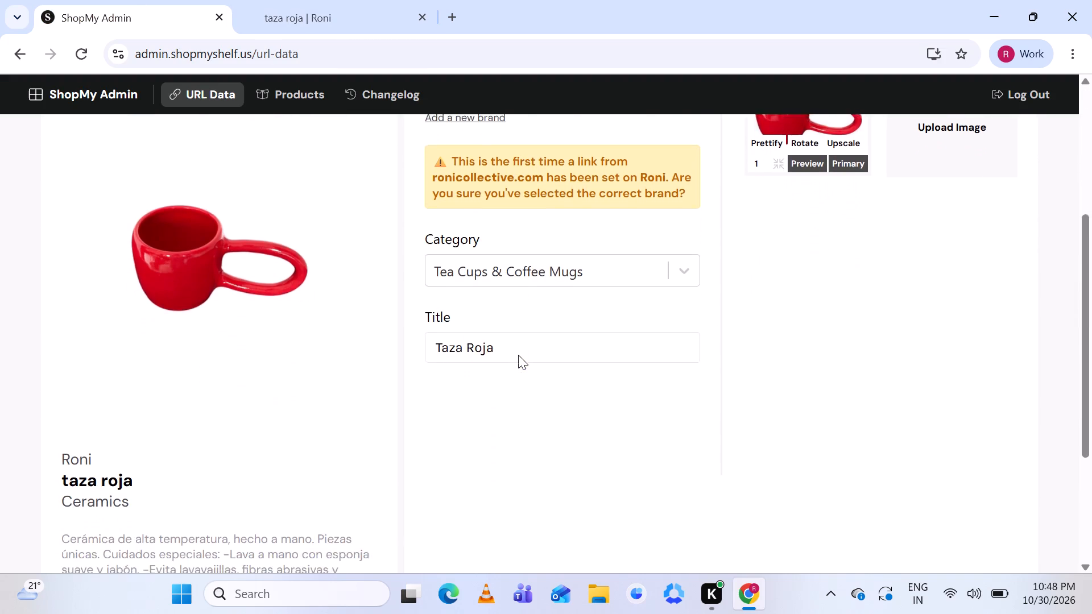
scroll(518, 355, "up", 1)
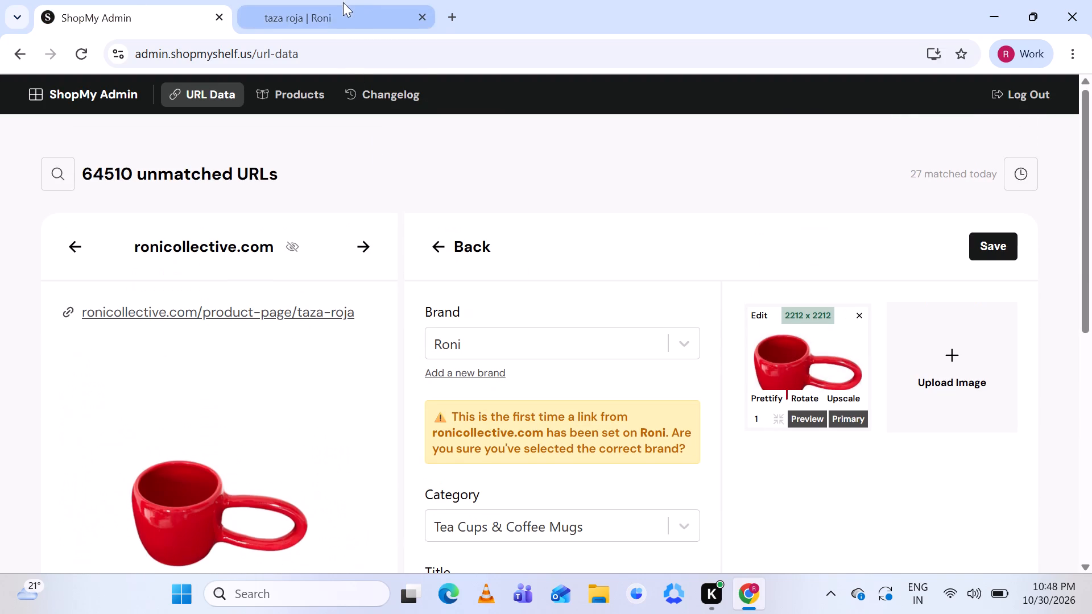
Reload the Taza Roja product page and read it down to the footer to check the brand name.
left_click(329, 5)
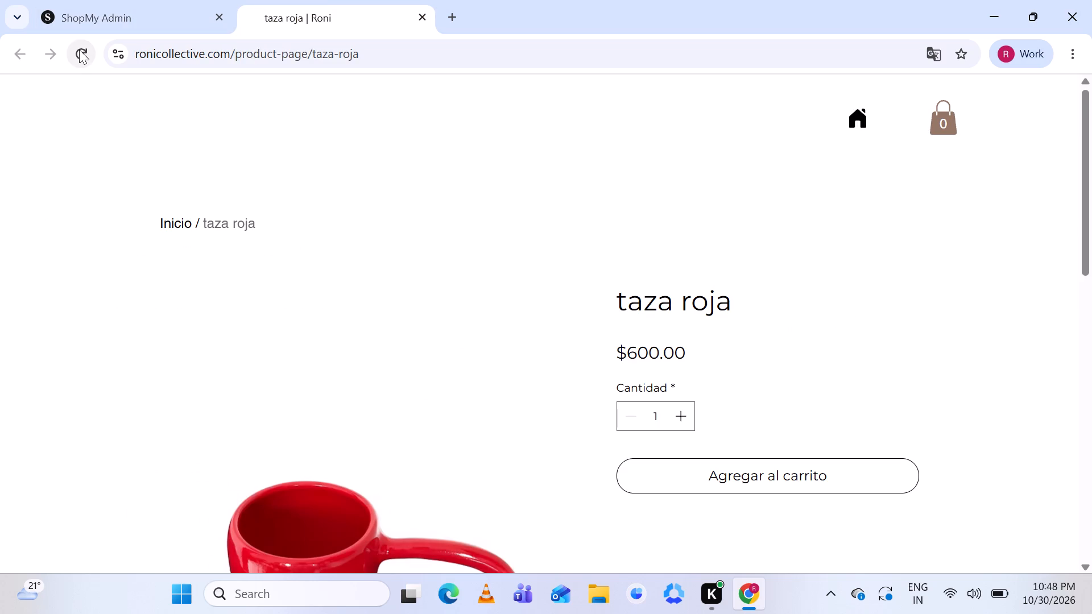
left_click(79, 49)
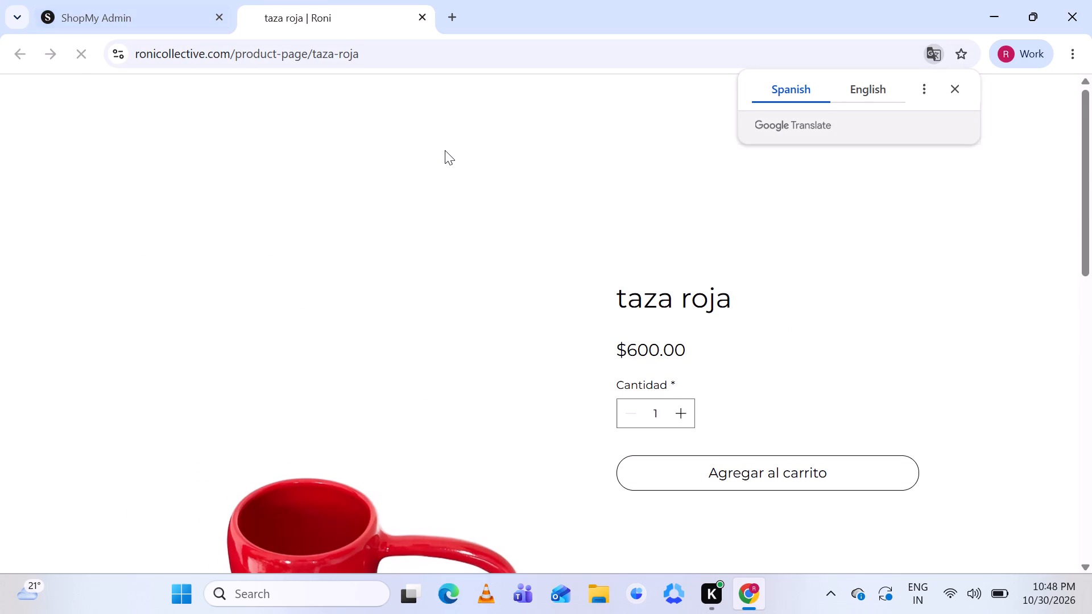
left_click(954, 90)
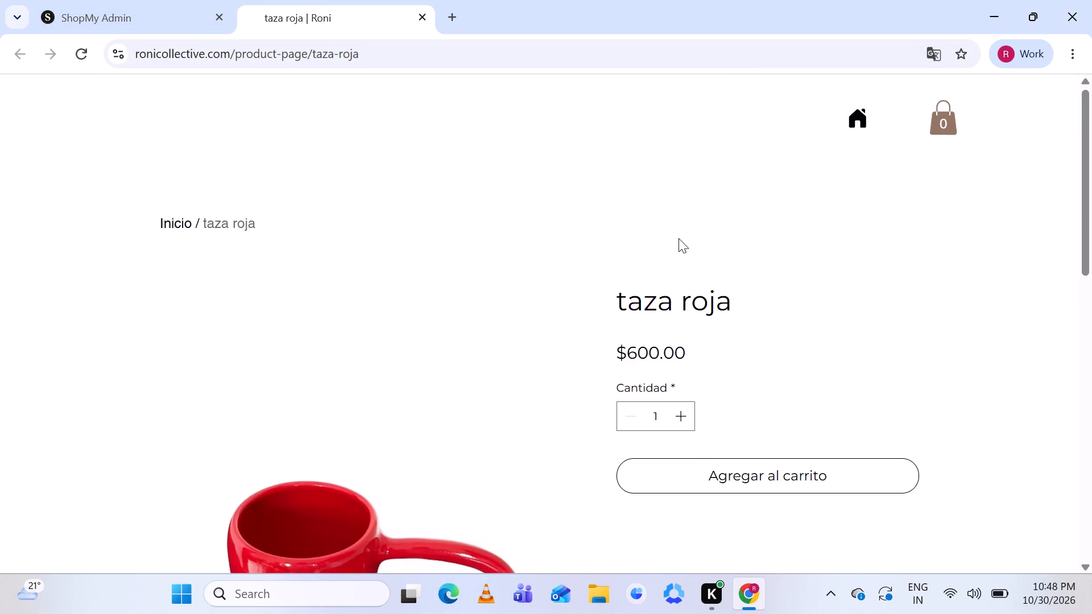
scroll(679, 238, "down", 7)
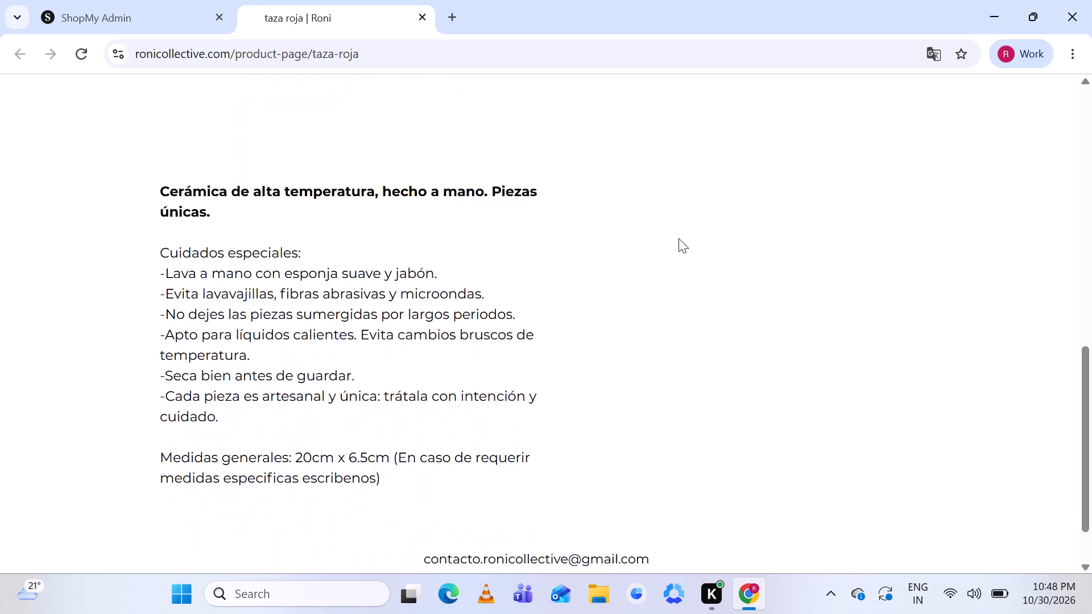
scroll(679, 238, "down", 3)
scroll(679, 238, "up", 5)
scroll(679, 238, "down", 2)
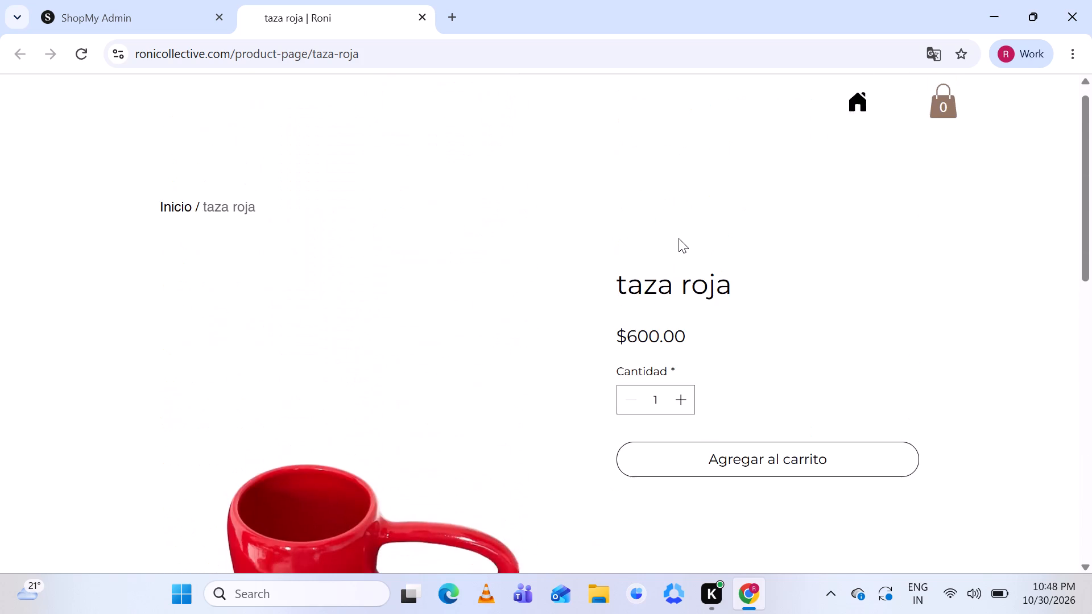
scroll(679, 238, "down", 3)
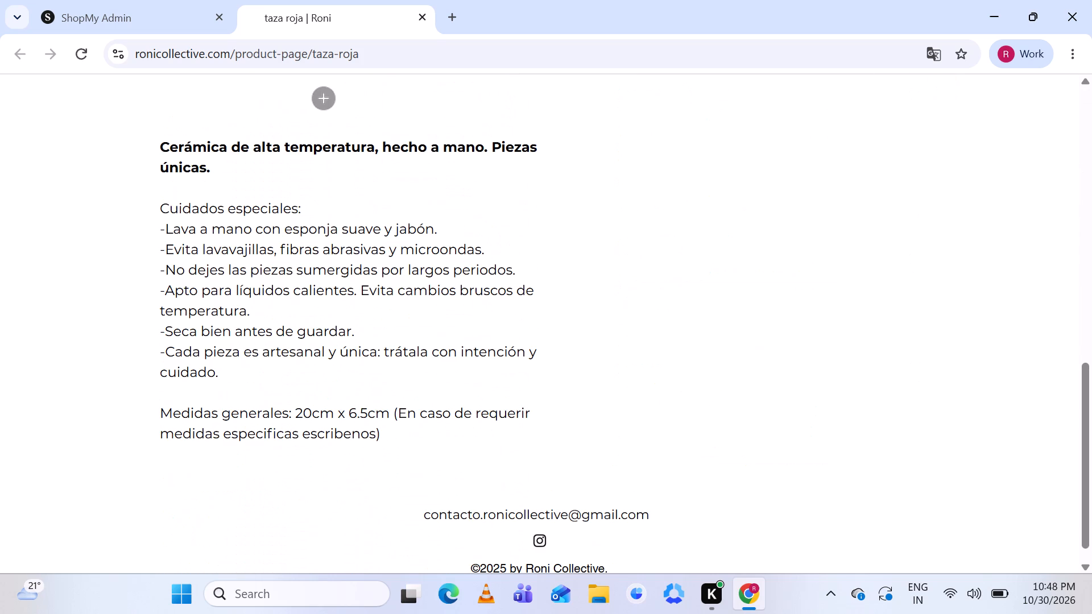
Search the existing brands for "roni coll" in the mug's entry in ShopMy Admin.
left_click(95, 1)
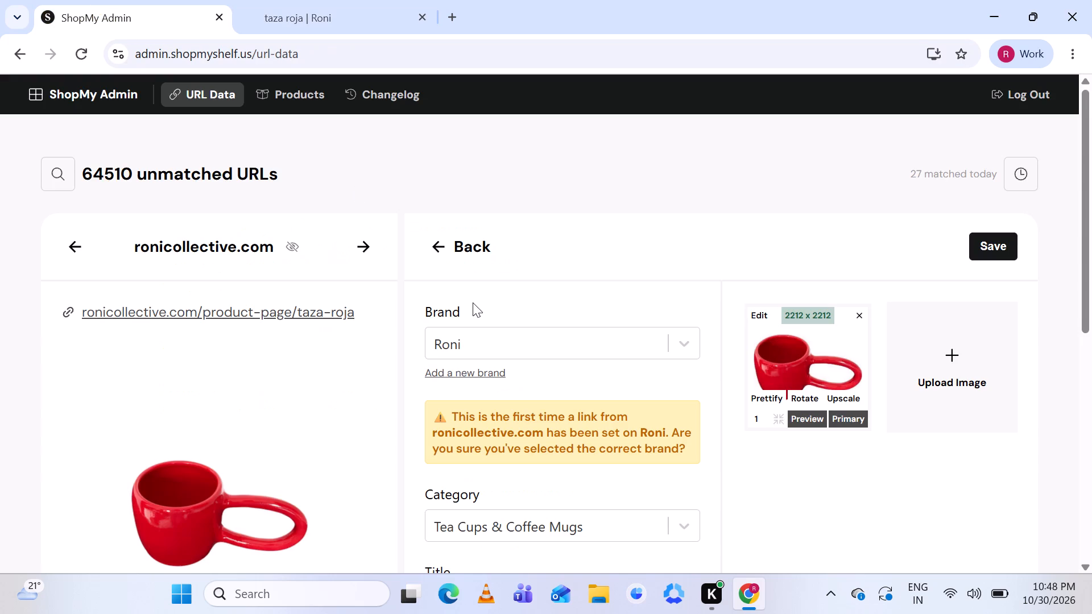
left_click(475, 343)
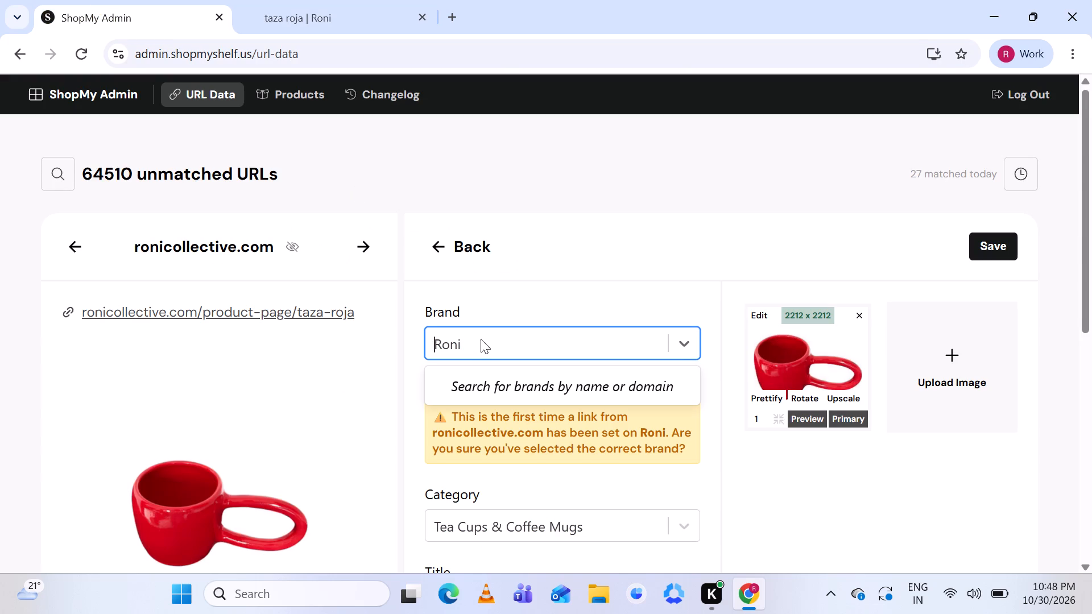
key("r")
type("oni")
key("space")
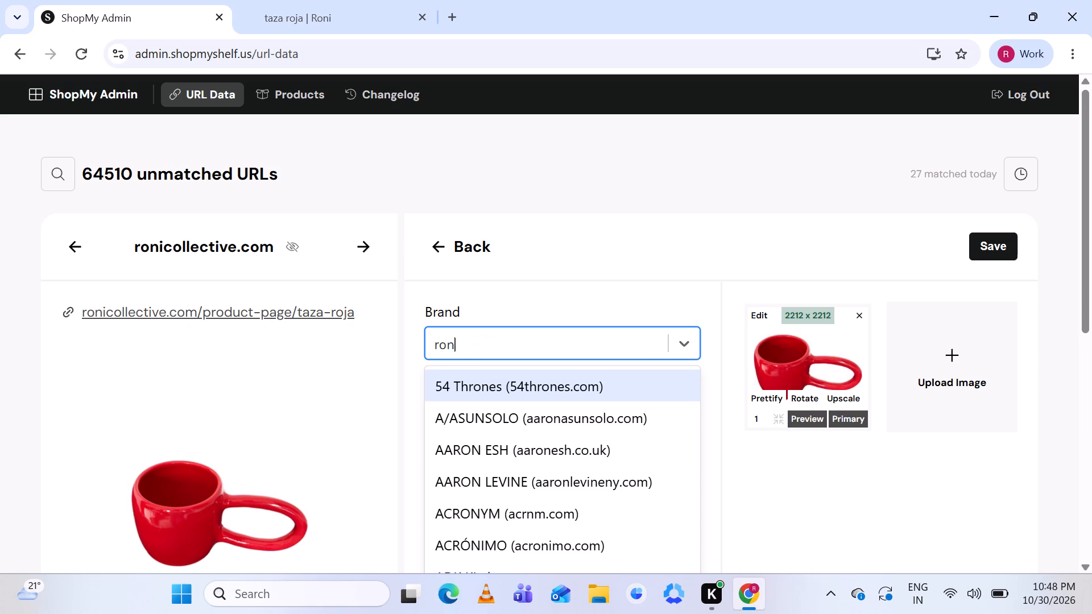
key("c")
type("oll")
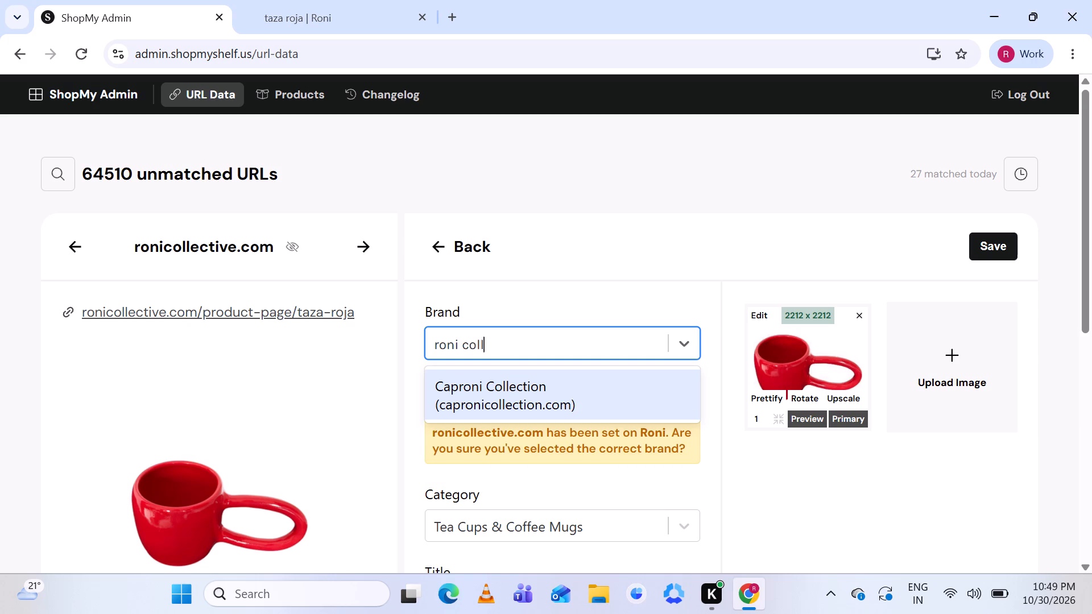
Narrow the existing-brand search in the mug's entry to "ronicoll" without the space.
key("Left")
key("Left")
key("Left")
key("Left")
key("BackSpace")
key("Right")
key("Right")
key("Right")
key("Right")
Clear the brand search, search existing brands for "Roni" and look through the list for a ronicollective.com brand.
key("BackSpace")
key("BackSpace")
key("BackSpace")
key("BackSpace")
key("BackSpace")
key("BackSpace")
key("BackSpace")
key("BackSpace")
key("BackSpace")
key("BackSpace")
key("BackSpace")
key("BackSpace")
key("BackSpace")
key("BackSpace")
key("BackSpace")
key("BackSpace")
key("BackSpace")
key("BackSpace")
key("BackSpace")
key("BackSpace")
key("BackSpace")
key("BackSpace")
key("BackSpace")
key("BackSpace")
key("BackSpace")
key("BackSpace")
key("BackSpace")
key("BackSpace")
key("BackSpace")
key("BackSpace")
key("BackSpace")
key("BackSpace")
key("BackSpace")
key("BackSpace")
key("BackSpace")
key("BackSpace")
key("BackSpace")
key("BackSpace")
key("BackSpace")
key("BackSpace")
key("BackSpace")
key("BackSpace")
key("BackSpace")
key("BackSpace")
key("BackSpace")
key("BackSpace")
key("BackSpace")
key("BackSpace")
key("BackSpace")
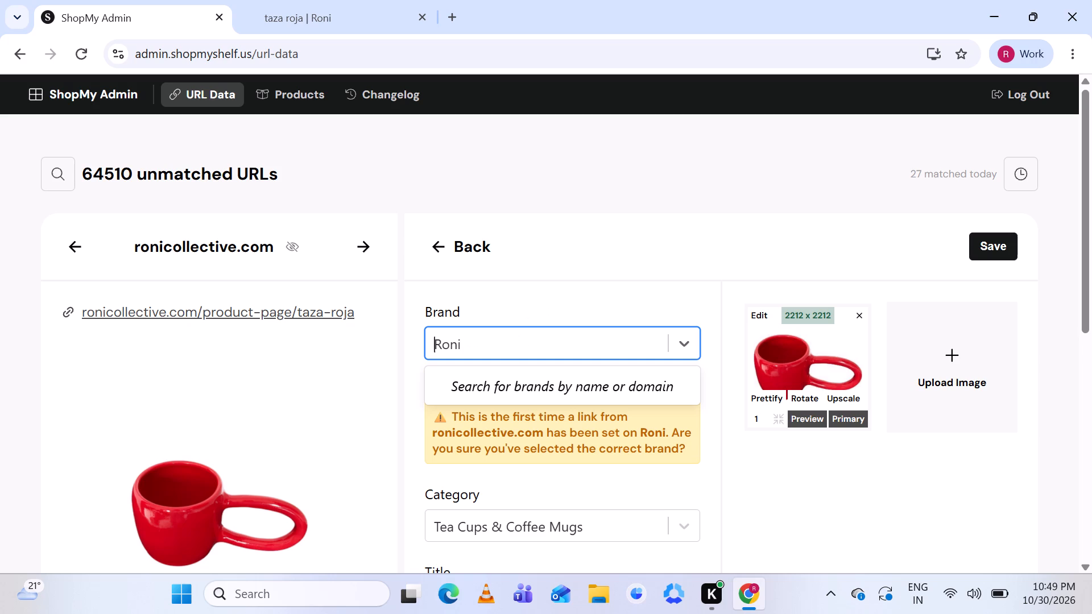
key("ctrl+v")
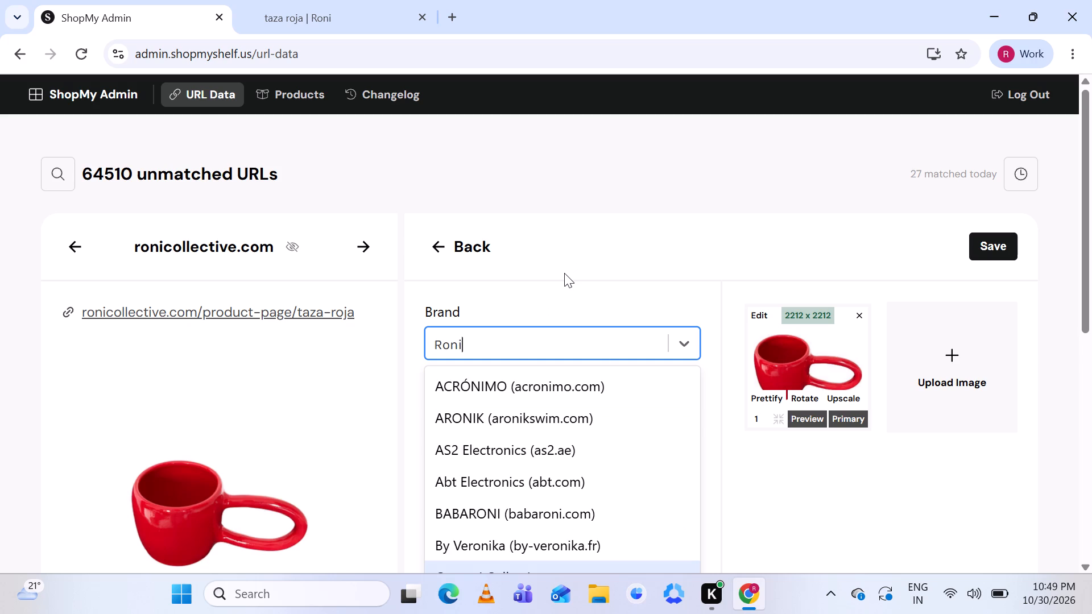
scroll(462, 444, "down", 11)
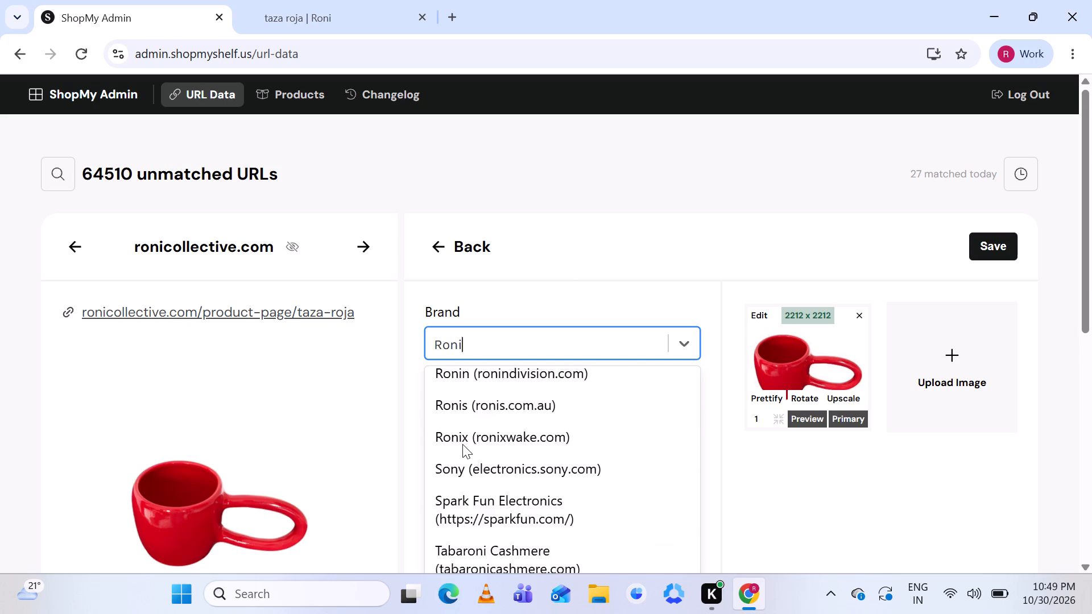
scroll(462, 444, "down", 7)
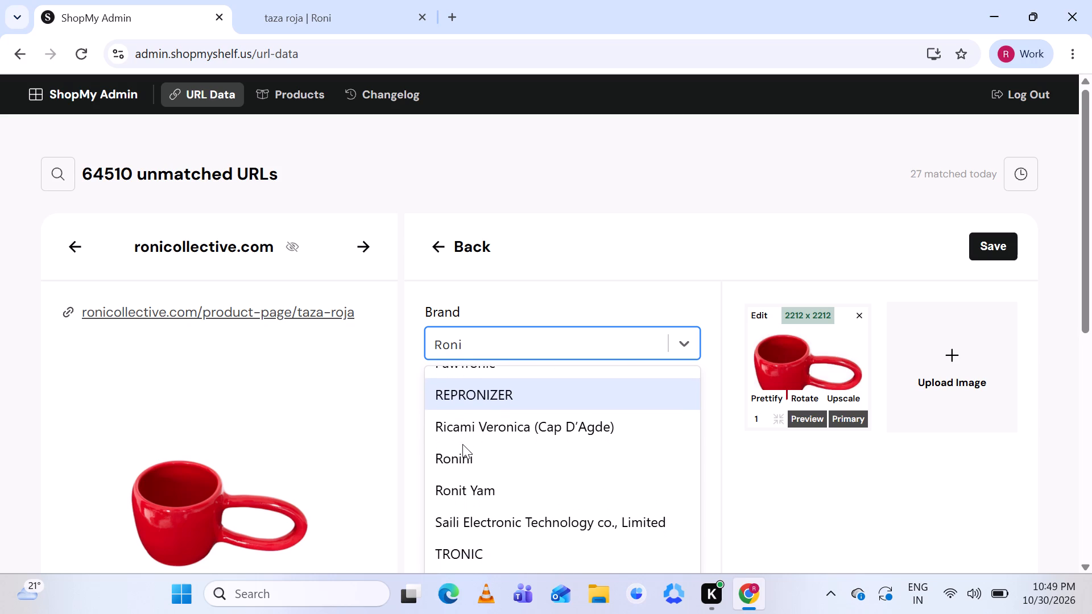
scroll(462, 444, "down", 5)
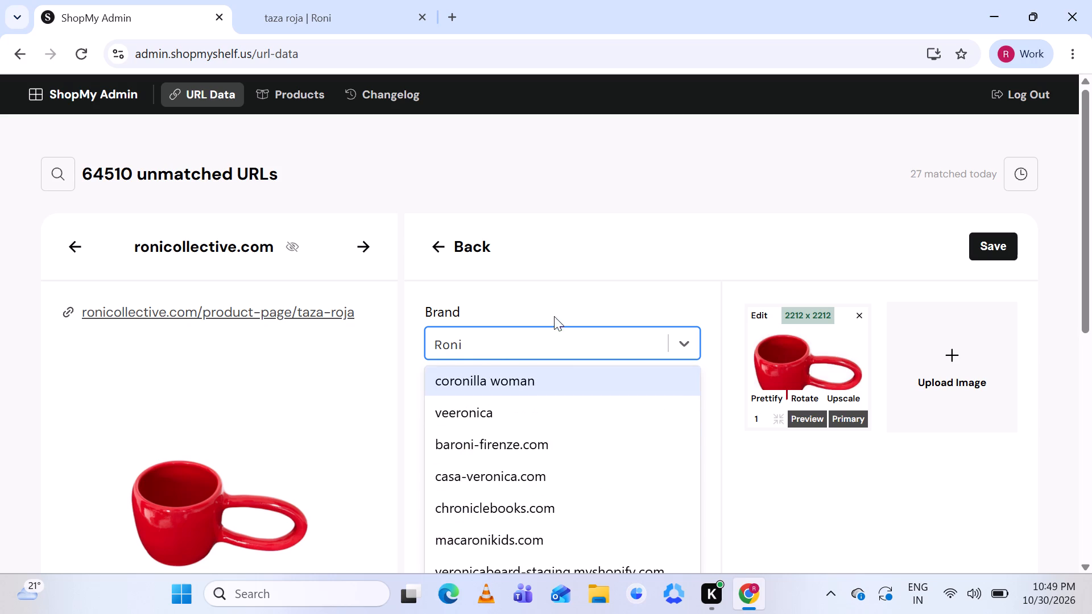
scroll(482, 451, "down", 4)
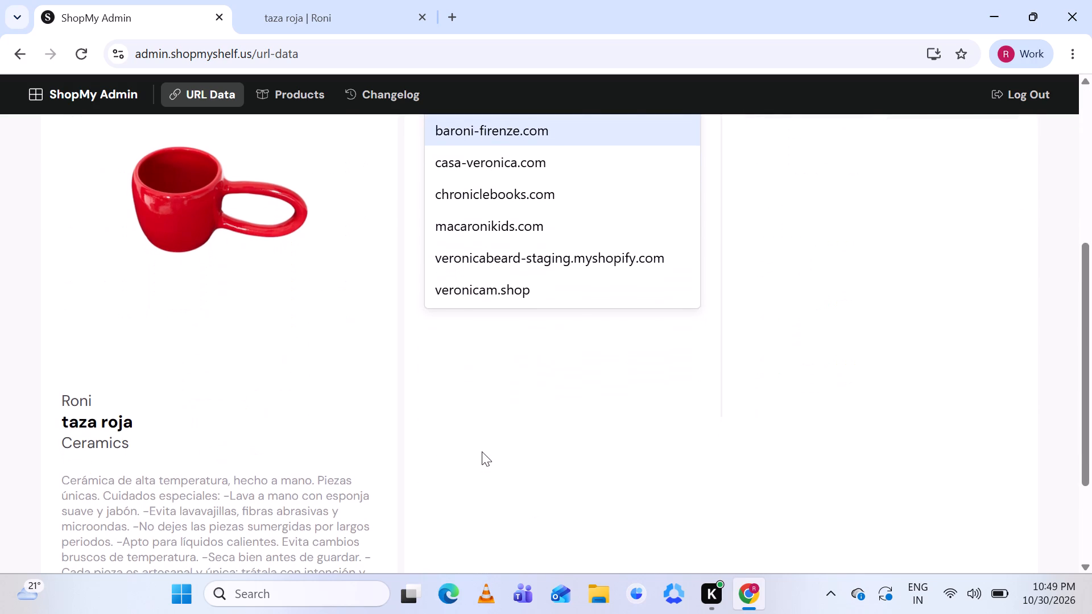
left_click(482, 451)
Save the Taza Roja product entry with Roni as the brand.
scroll(540, 358, "up", 3)
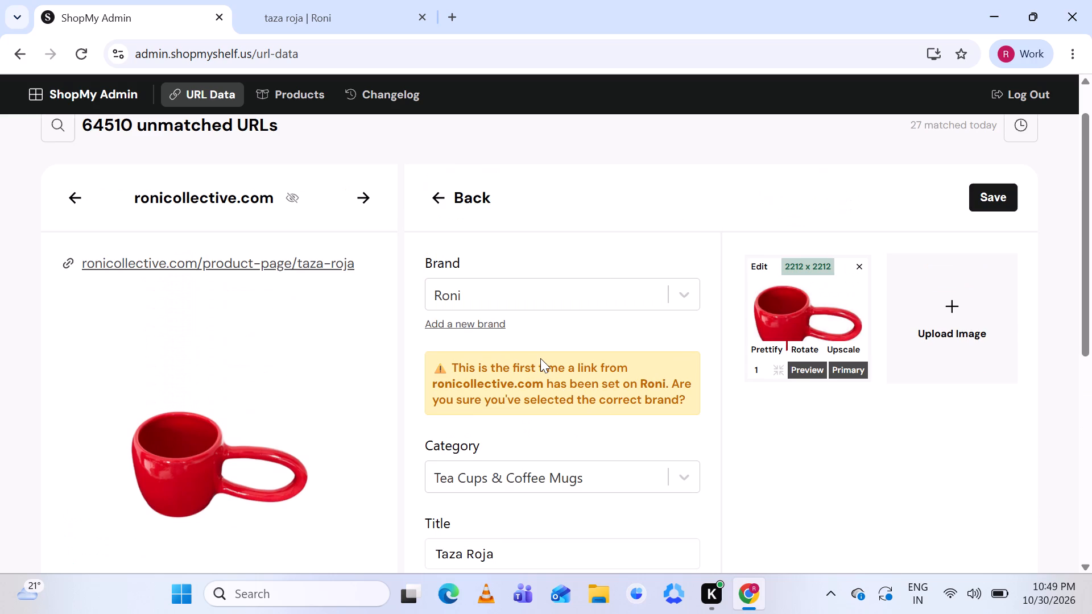
left_click(988, 257)
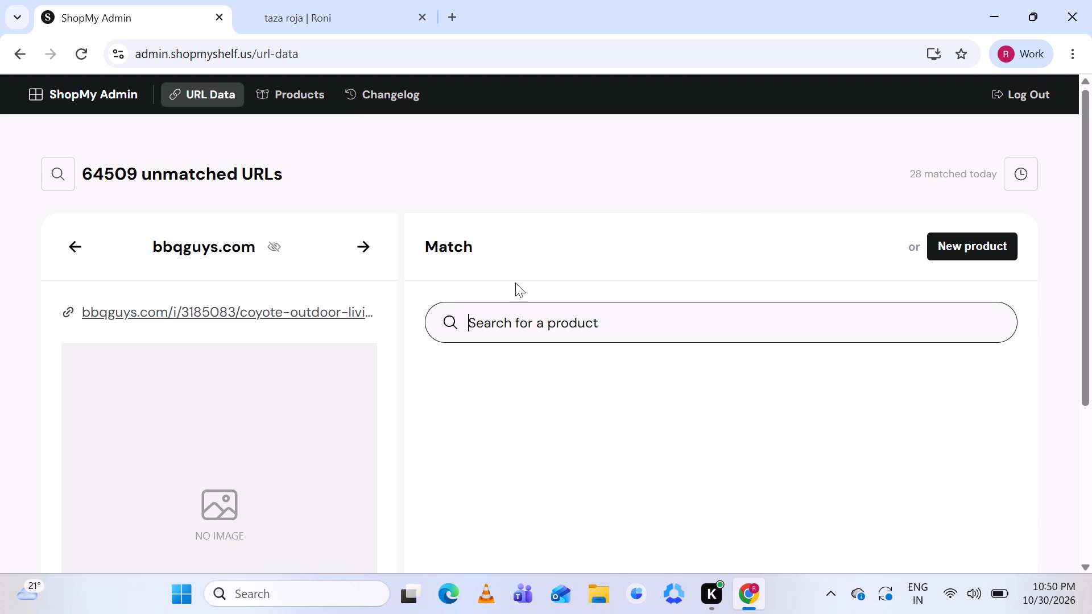
Skip the bbqguys.com URL and go to the next unmatched URL.
left_click(362, 247)
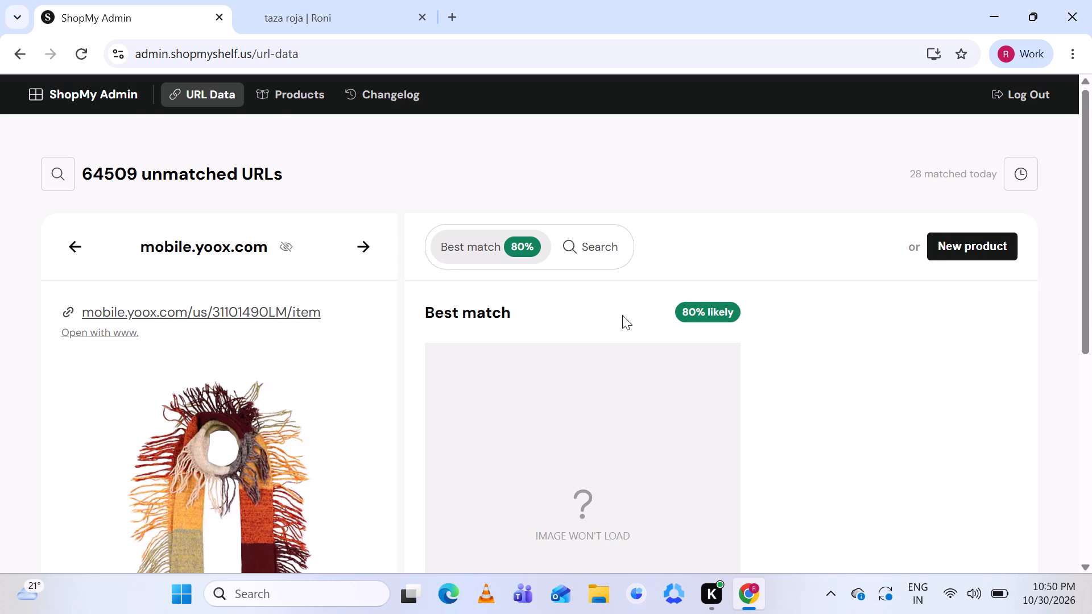
Open the suggested Foulard Raving Rose Scarf product page, close the Taza Roja tab, and compare it with the yoox scarf.
scroll(622, 315, "down", 2)
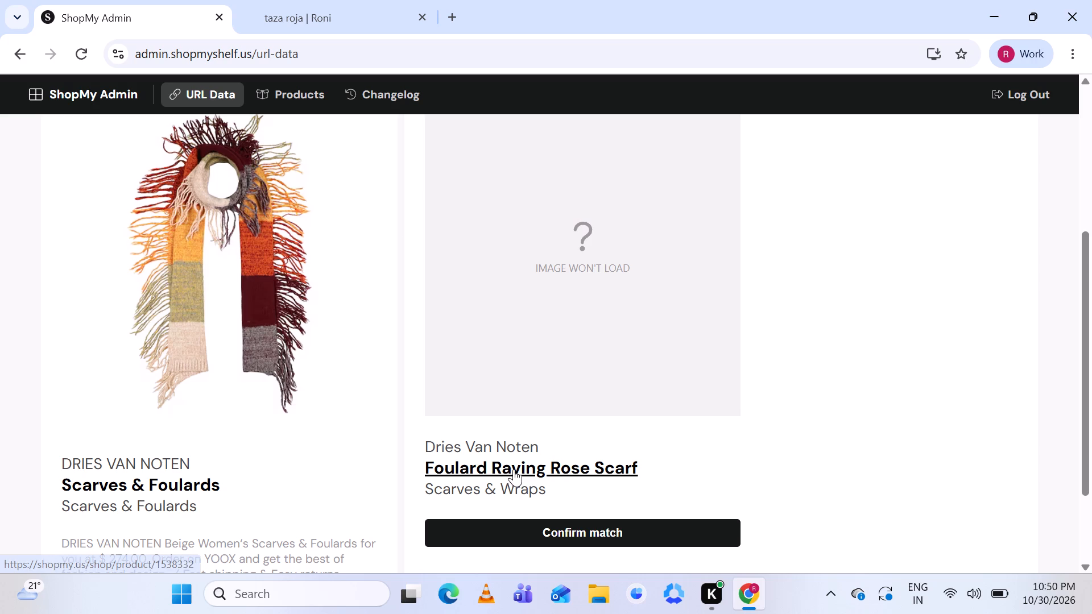
left_click(514, 469)
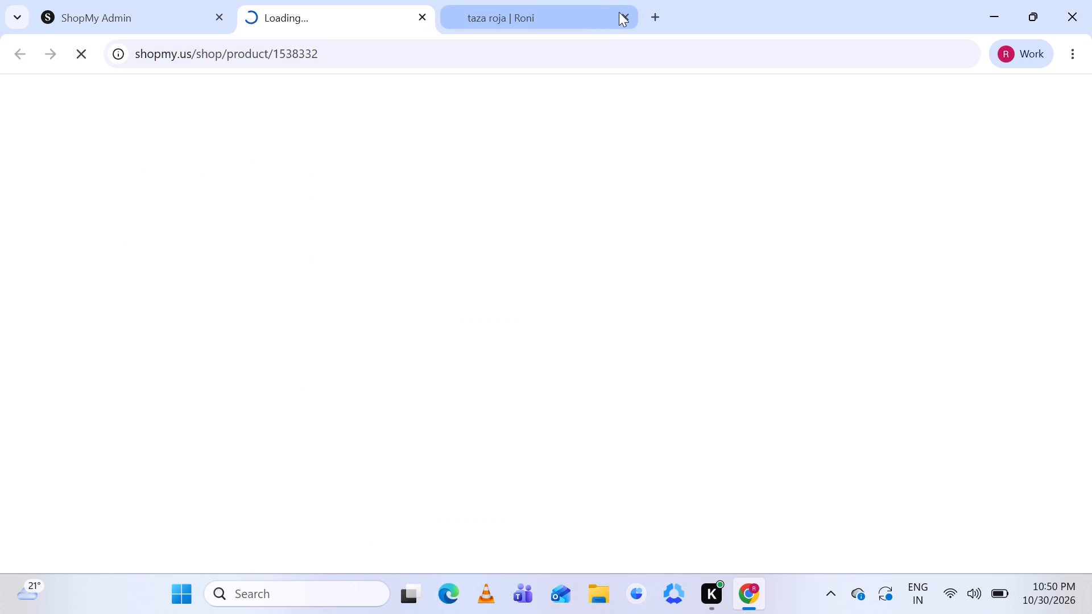
left_click(624, 15)
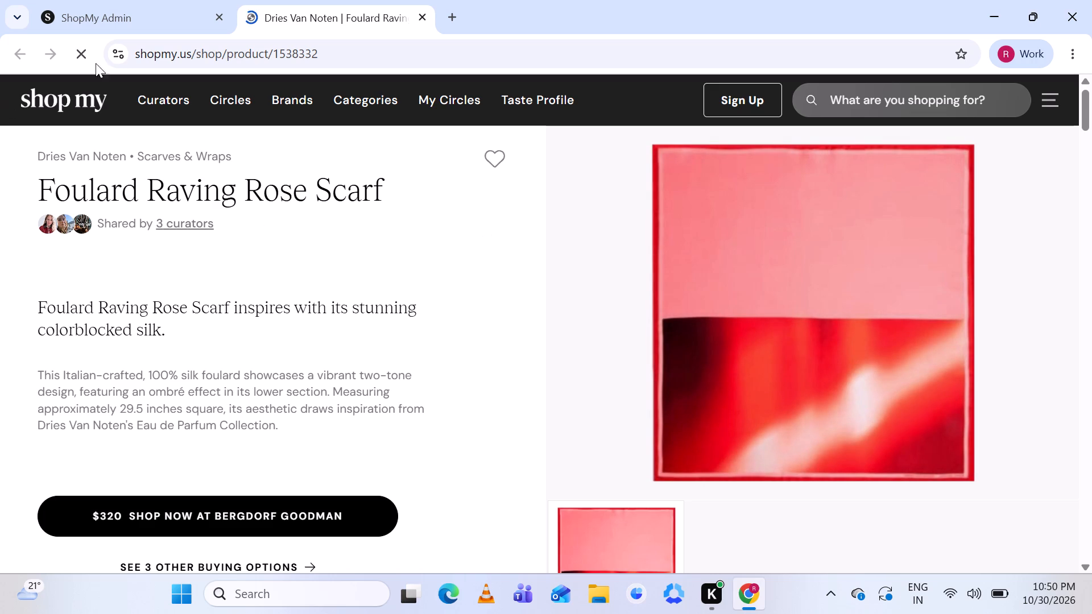
scroll(328, 240, "down", 3)
scroll(328, 240, "up", 2)
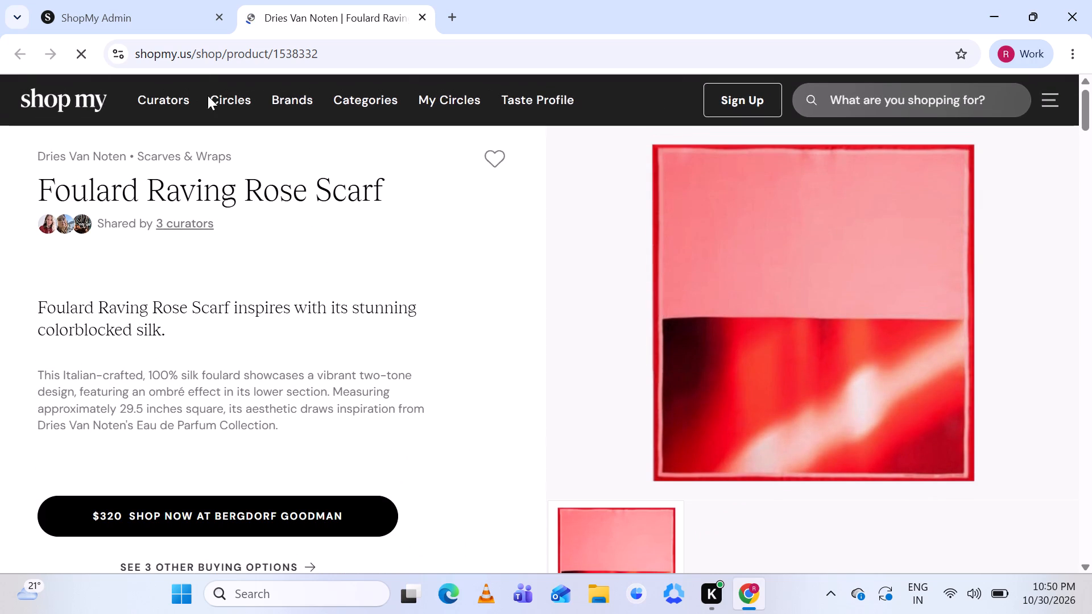
left_click(143, 11)
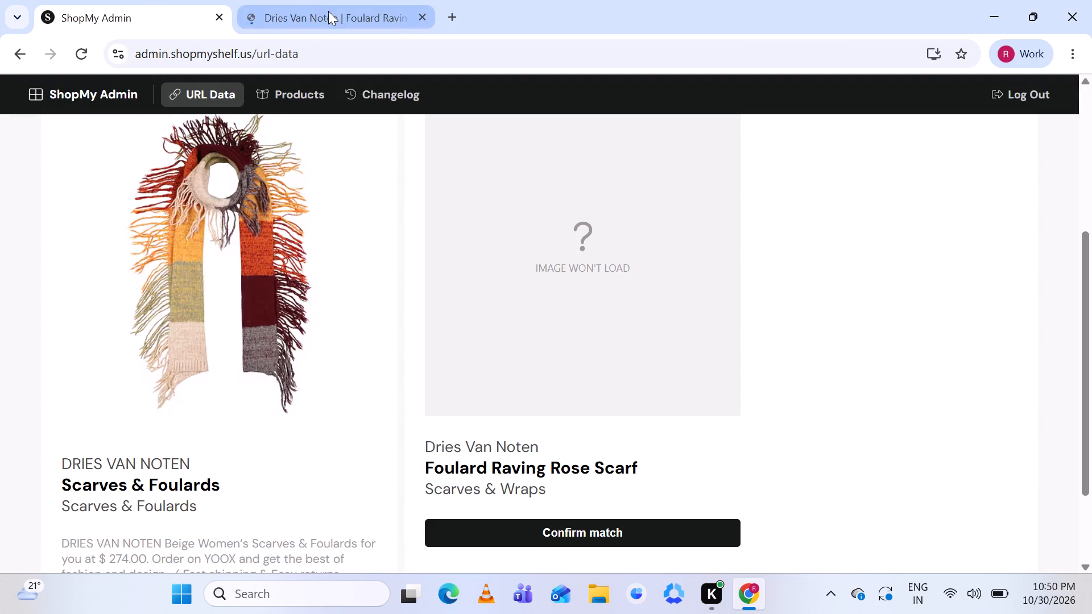
left_click(329, 11)
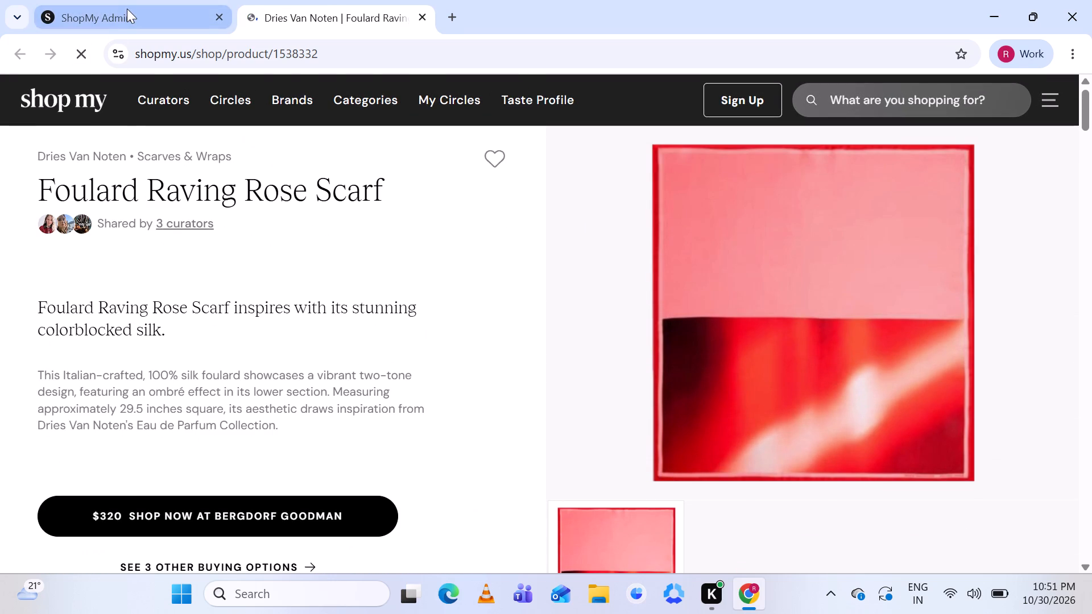
left_click(127, 9)
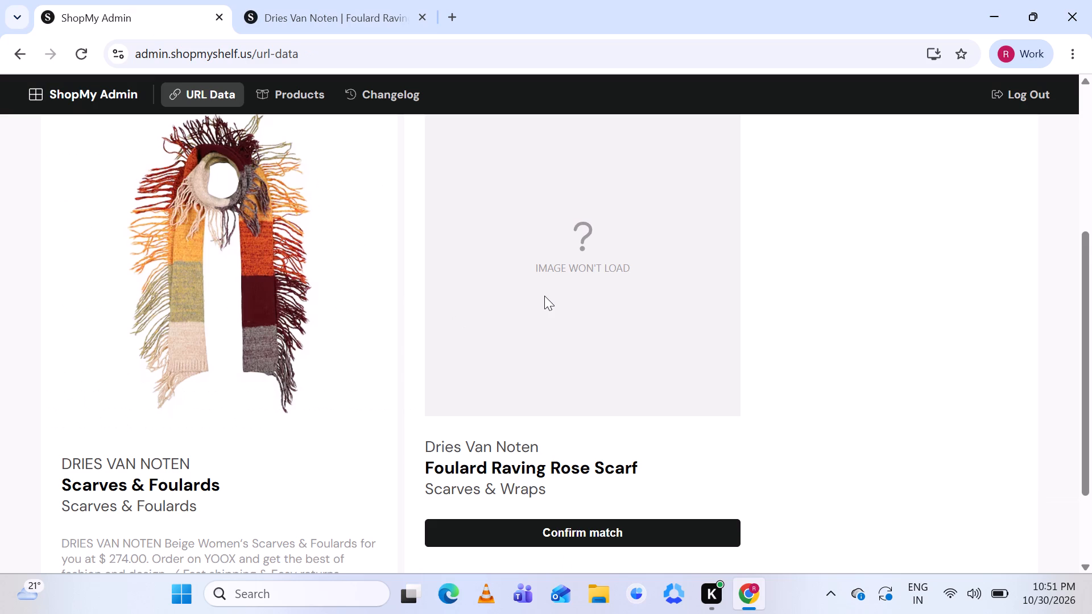
Search existing products for "DRIES VAN NOTEN Scarves & Foulards" and look for one matching the fringed yoox scarf.
scroll(652, 230, "up", 2)
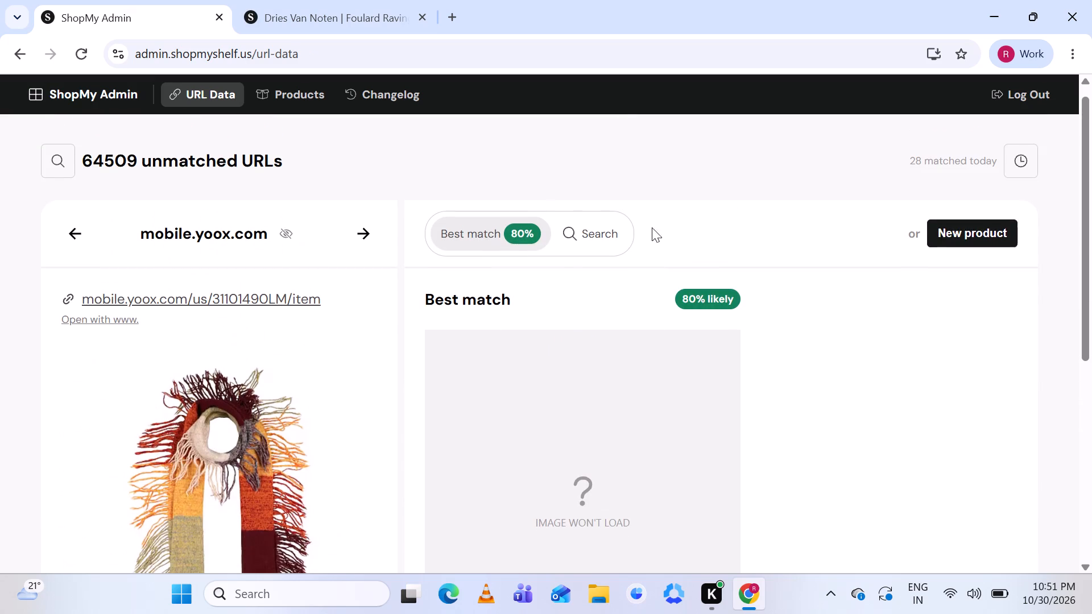
left_click(592, 243)
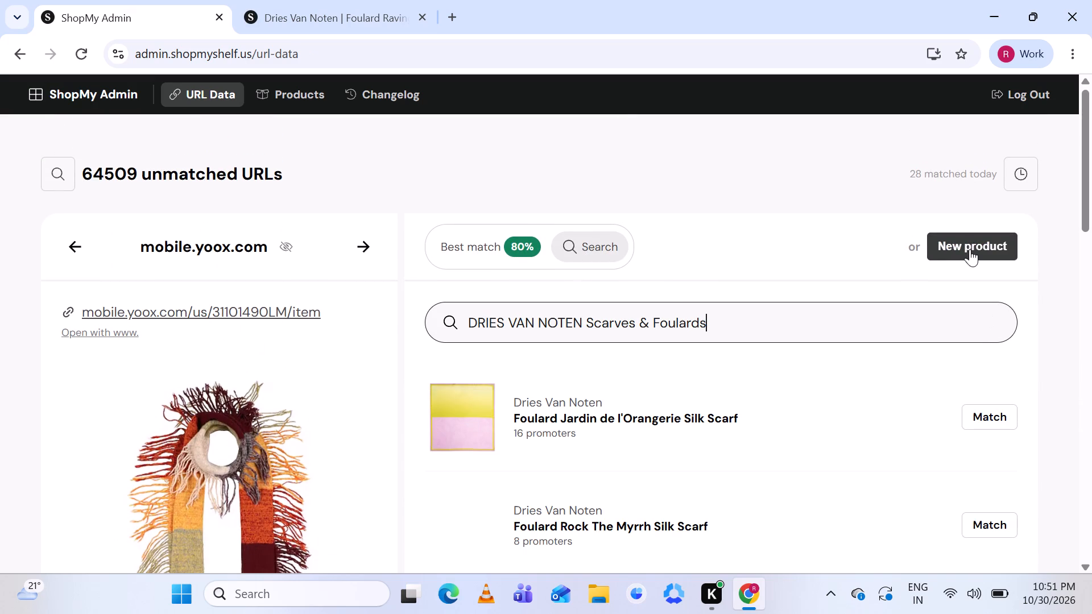
scroll(740, 466, "down", 6)
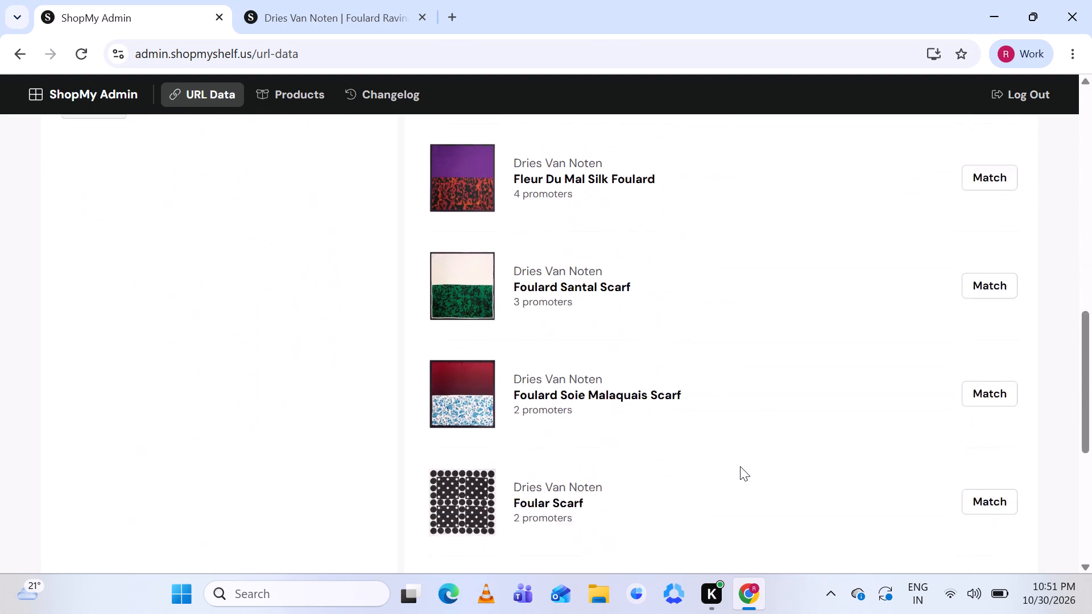
scroll(740, 466, "down", 2)
scroll(740, 466, "up", 4)
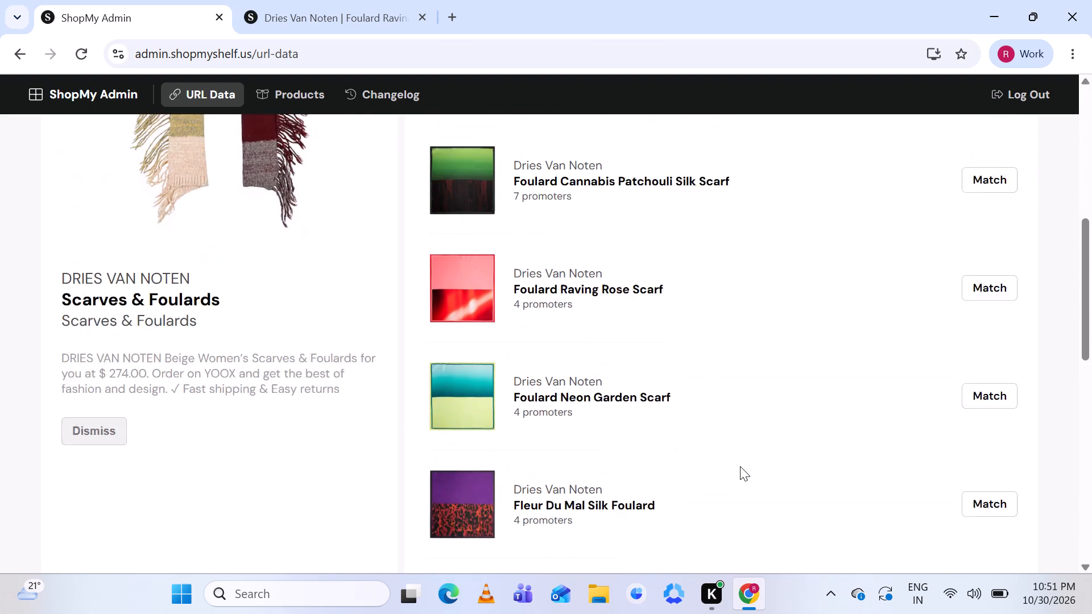
Start a new product for the yoox scarf and remove its 306 x 390 and 387 x 490 images.
scroll(740, 466, "up", 3)
left_click(976, 250)
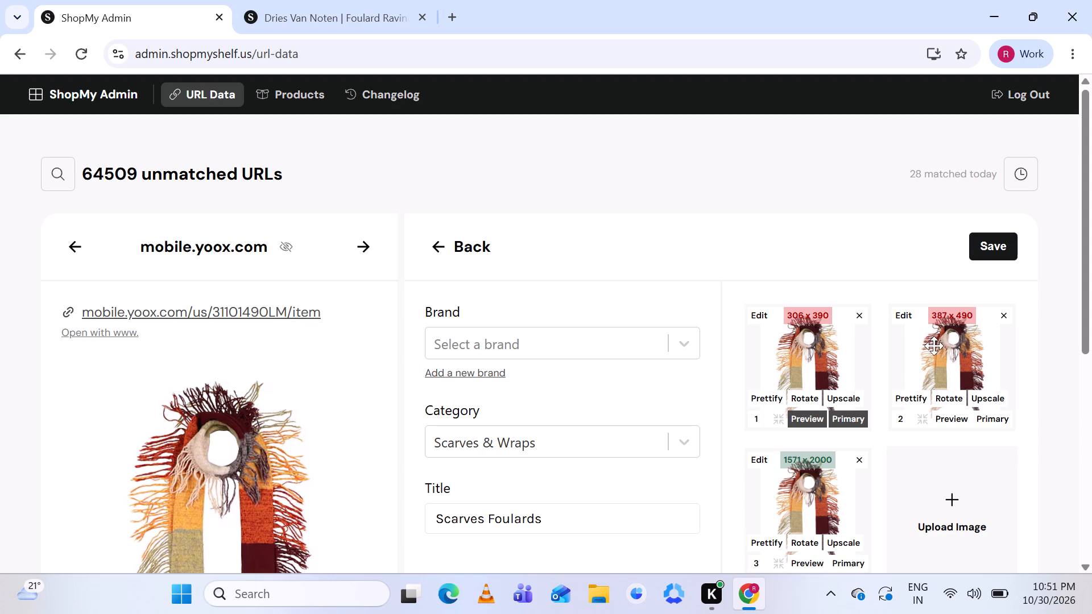
left_click(859, 314)
left_click(859, 314)
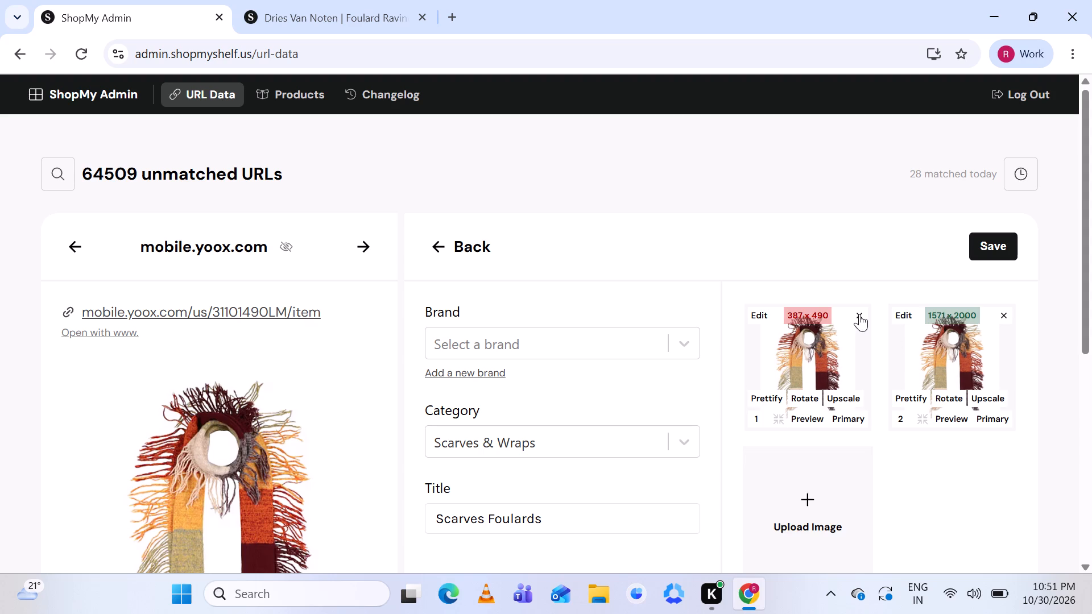
Set the scarf entry's title to "Scarves & Foulards", copied from the source listing's product name.
scroll(793, 397, "down", 2)
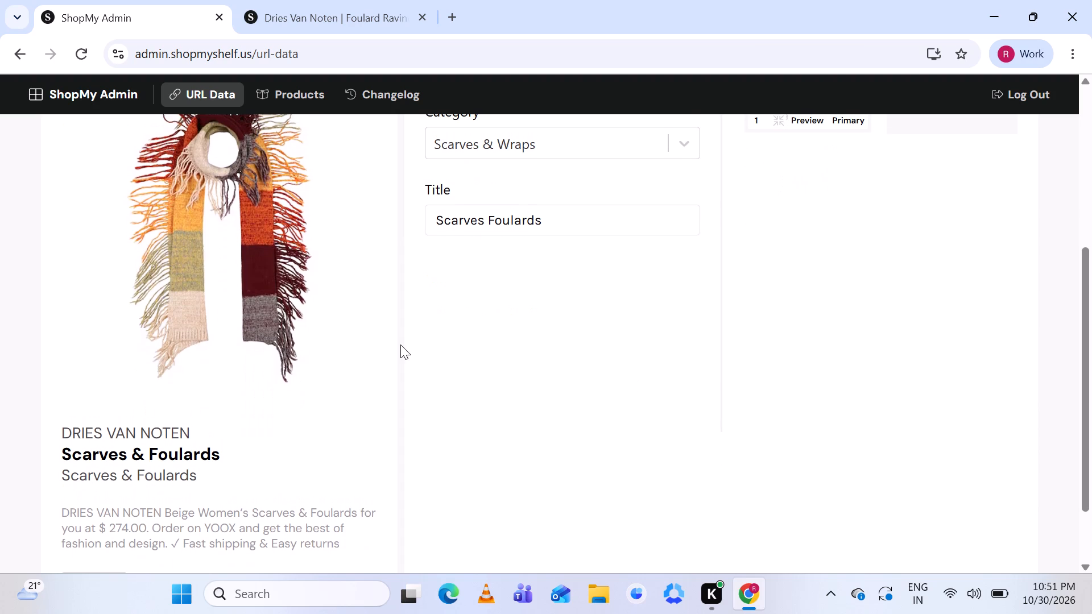
left_click_drag(63, 451, 249, 454)
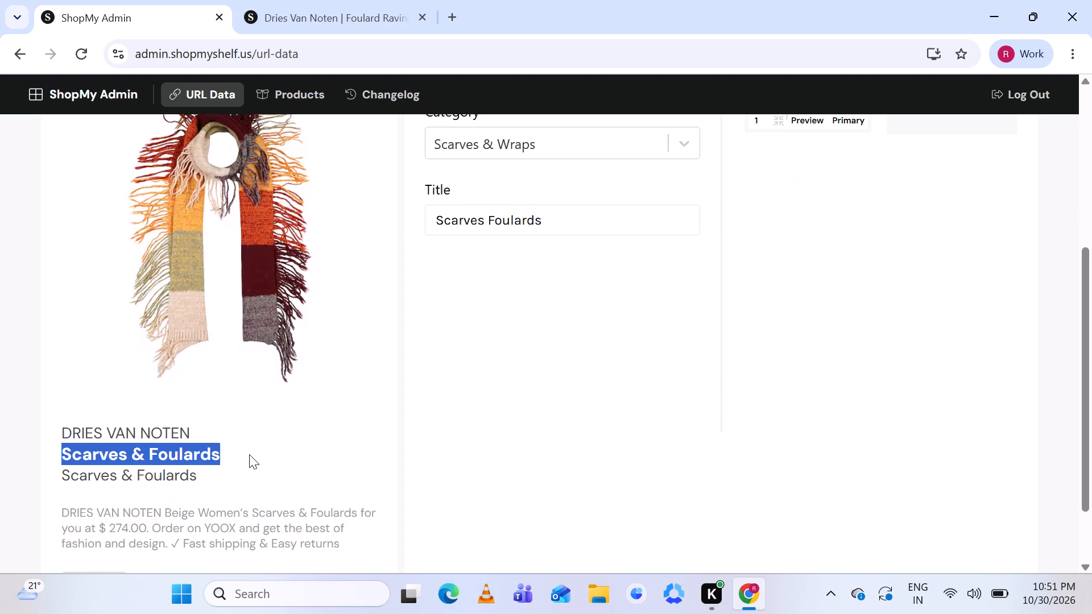
key("ctrl+c")
left_click(544, 221)
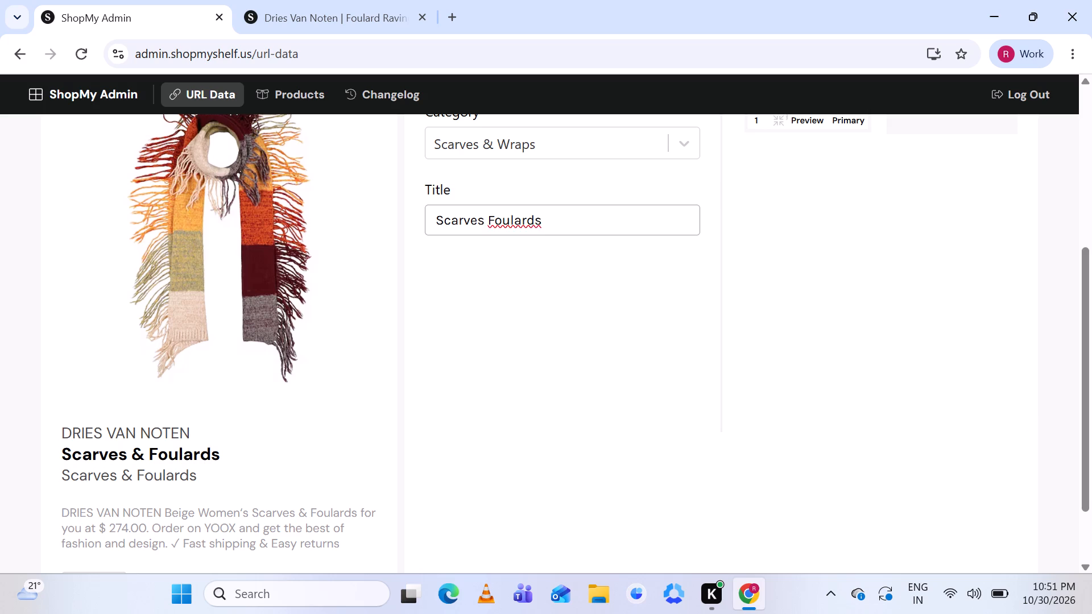
key("BackSpace")
key("BackSpace")
key("BackSpace")
key("BackSpace")
key("BackSpace")
key("BackSpace")
key("BackSpace")
key("BackSpace")
key("BackSpace")
key("BackSpace")
key("BackSpace")
key("BackSpace")
key("BackSpace")
key("BackSpace")
key("BackSpace")
key("BackSpace")
key("BackSpace")
key("BackSpace")
key("BackSpace")
key("BackSpace")
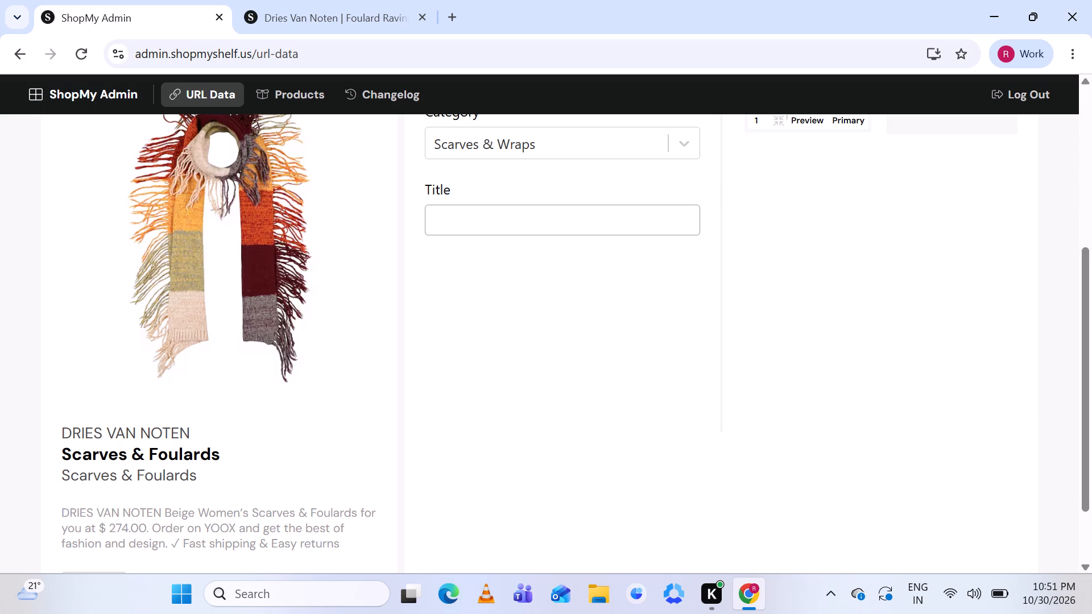
key("ctrl+v")
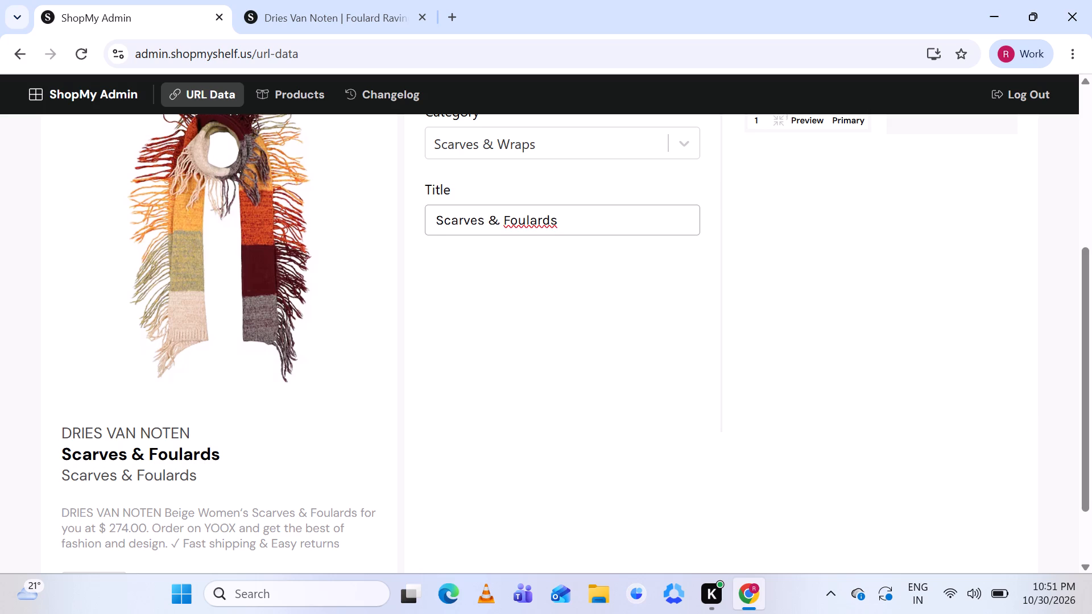
scroll(596, 276, "up", 3)
scroll(596, 276, "down", 1)
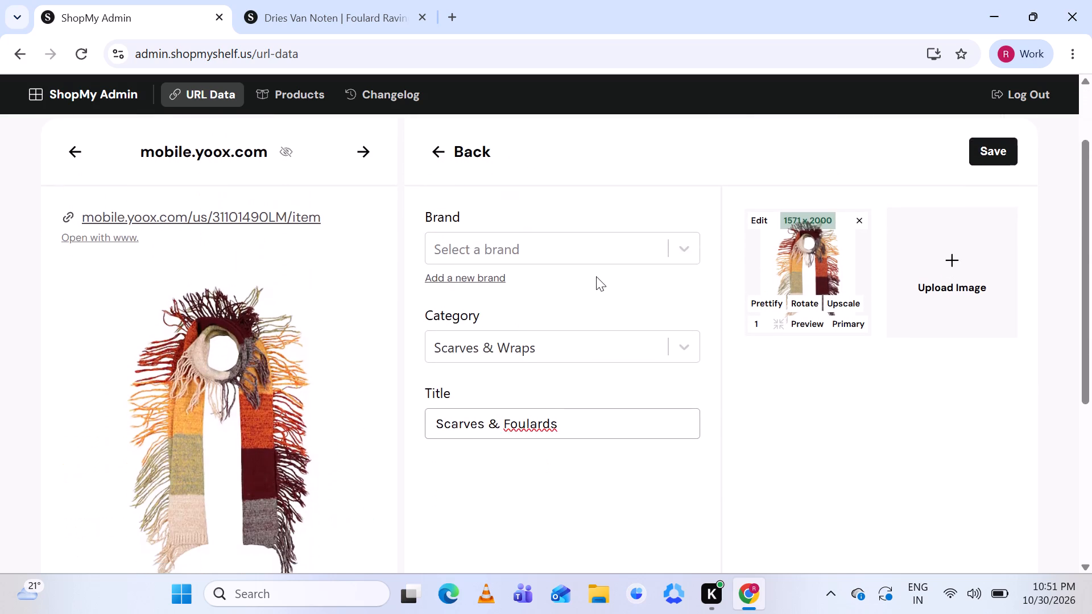
Set the scarf entry's brand to Dries Van Noten (driesvannoten.com), using the brand name from the source listing, and save the product.
scroll(596, 276, "down", 2)
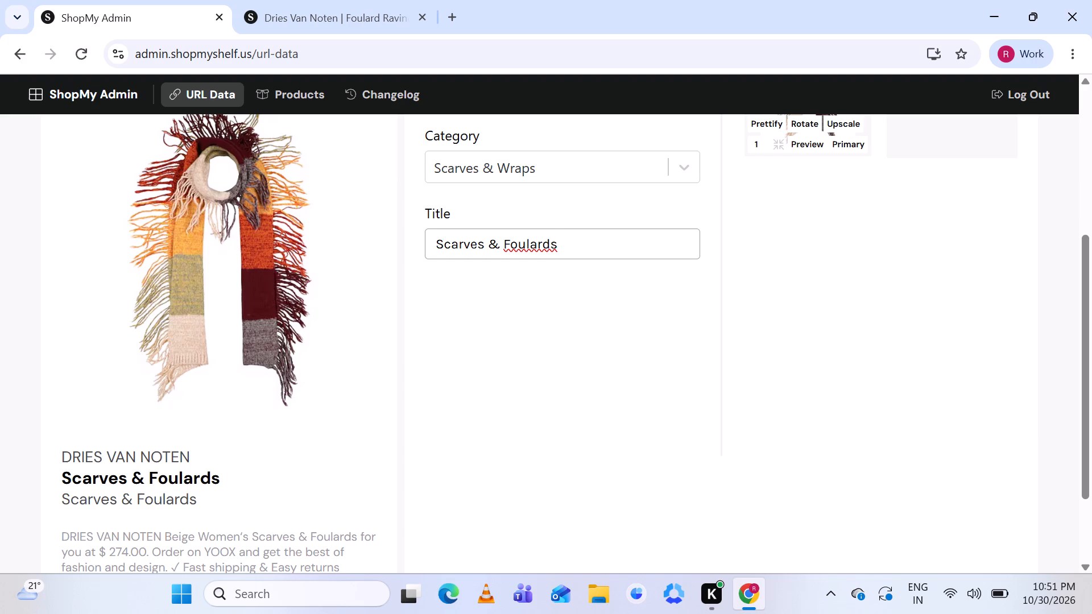
left_click_drag(61, 455, 216, 458)
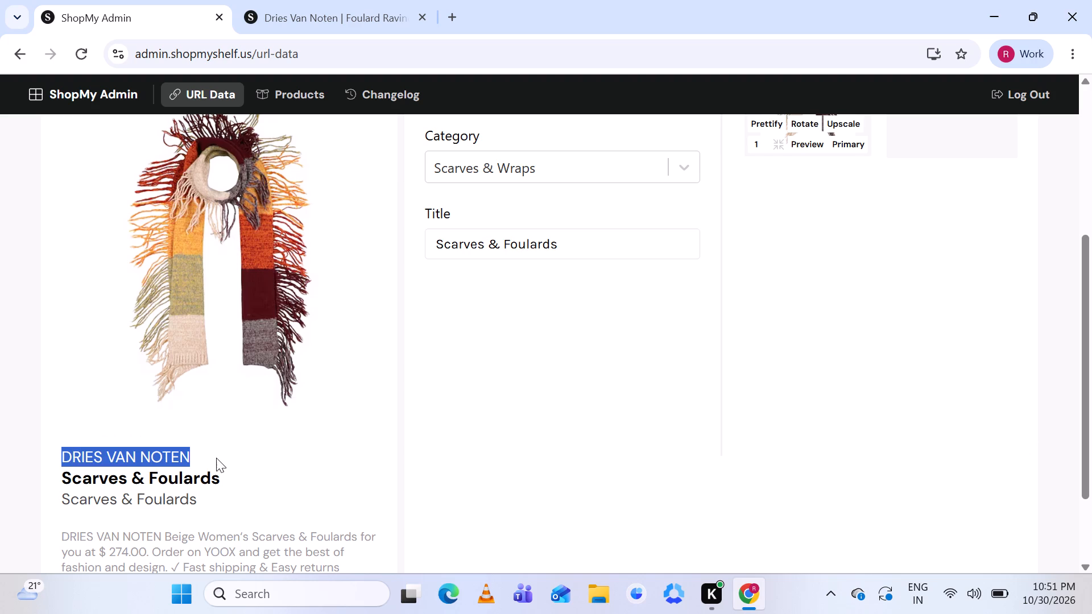
left_click_drag(216, 458, 219, 461)
key("ctrl+c")
left_click(494, 391)
scroll(494, 391, "up", 1)
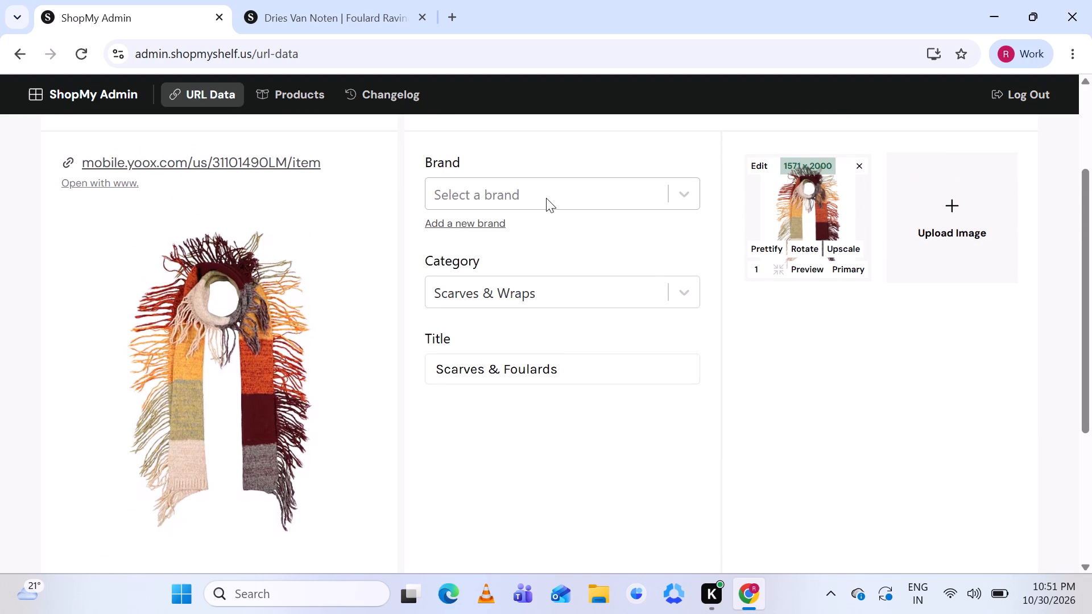
left_click(518, 198)
key("ctrl+v")
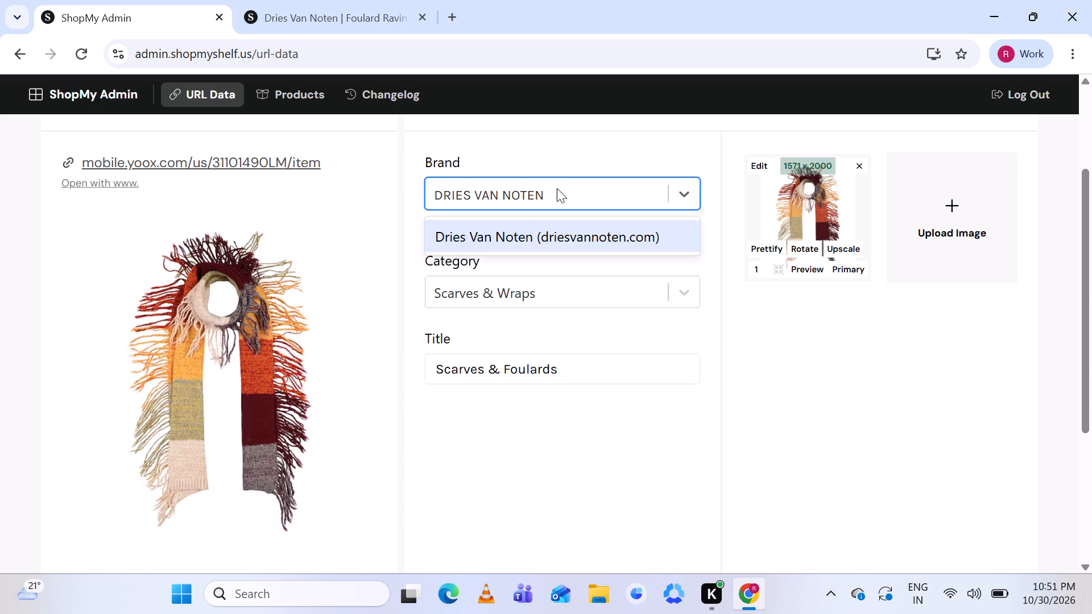
scroll(524, 225, "down", 1)
scroll(481, 316, "down", 1)
scroll(481, 316, "up", 1)
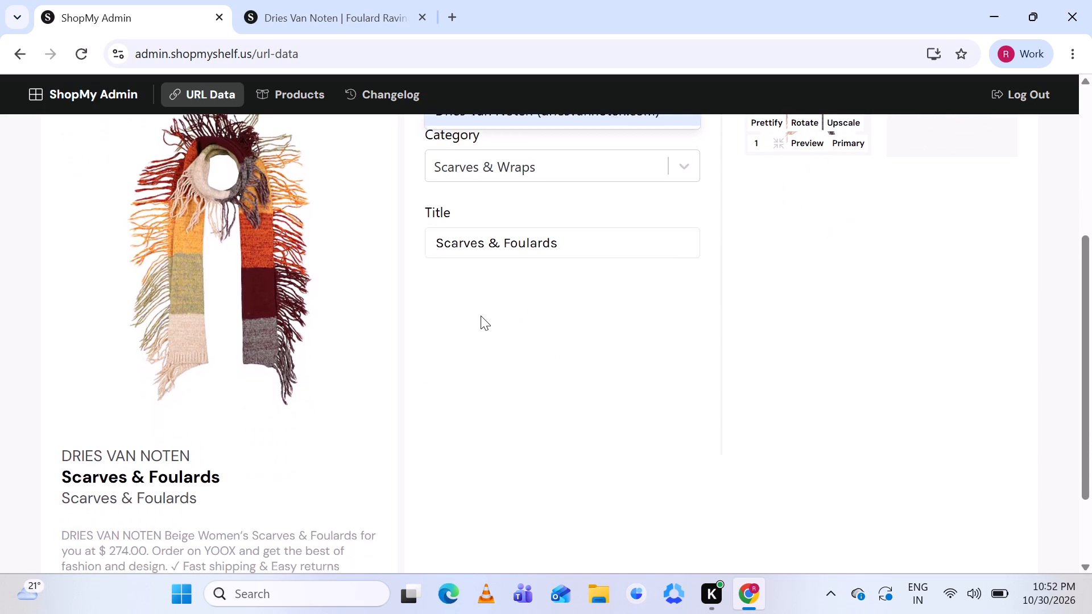
scroll(481, 316, "up", 1)
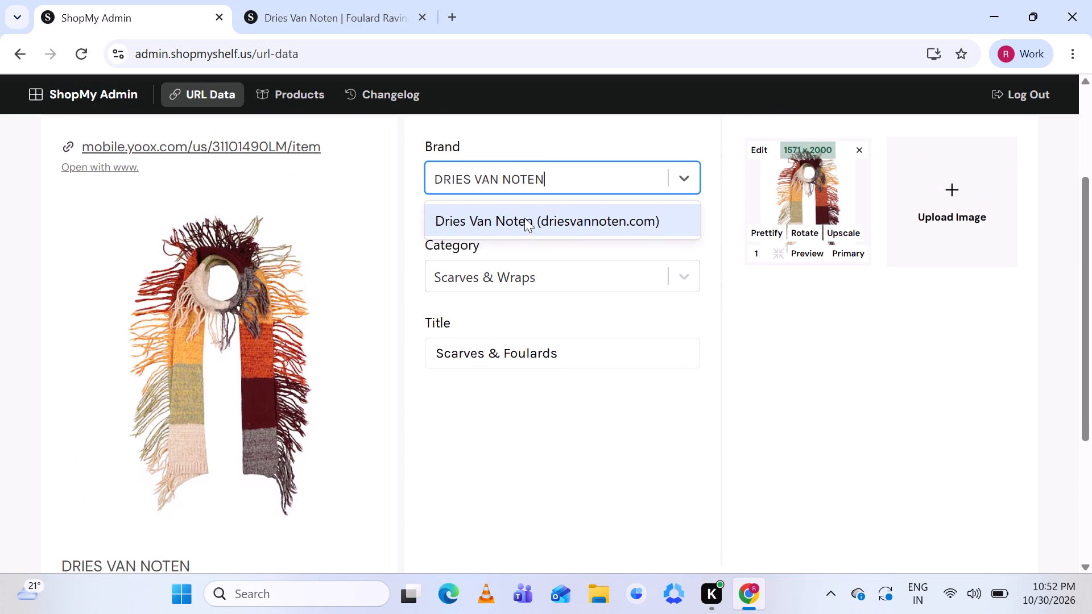
left_click(525, 218)
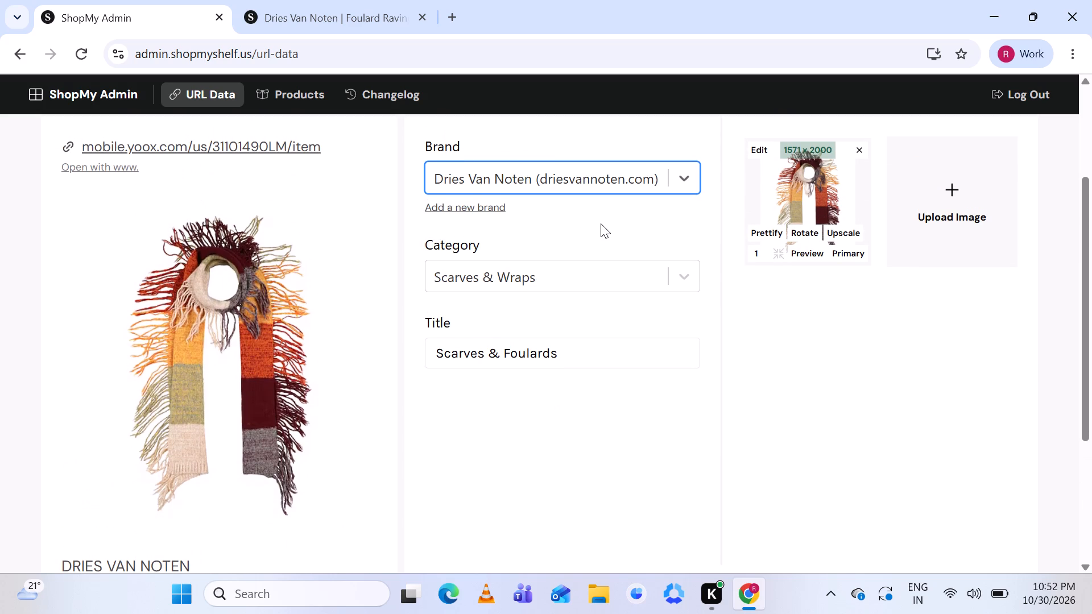
scroll(601, 223, "up", 2)
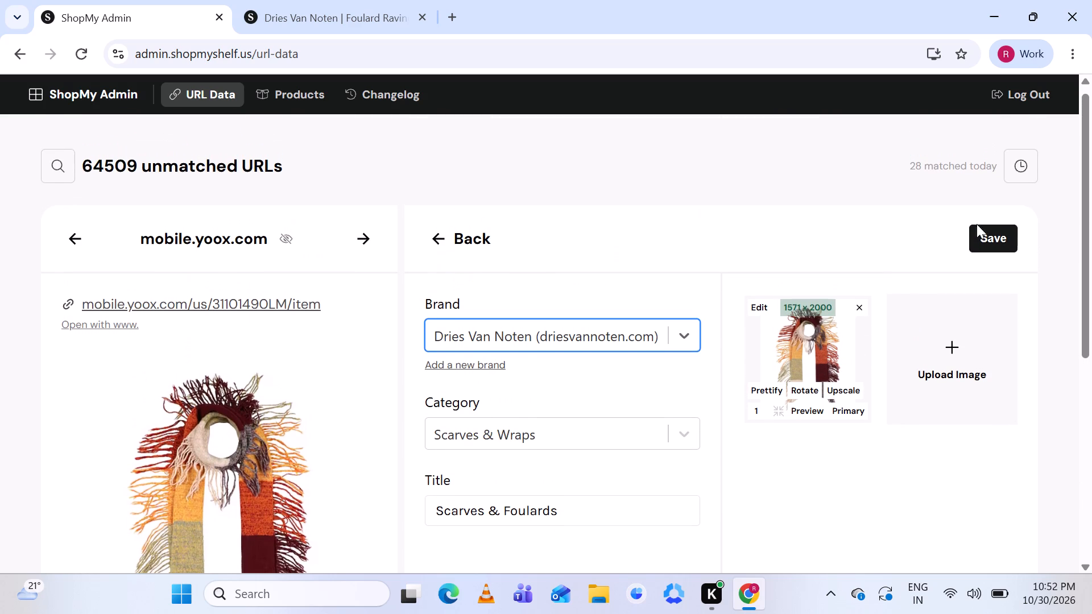
left_click(994, 230)
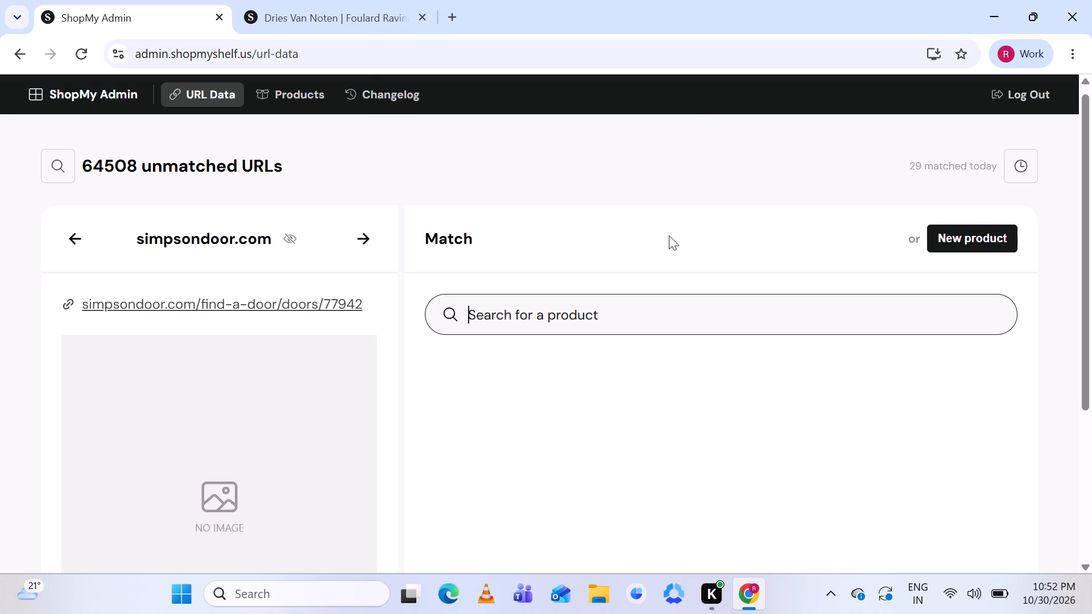
Skip the simpsondoor.com URL and go to the next unmatched one.
left_click(367, 240)
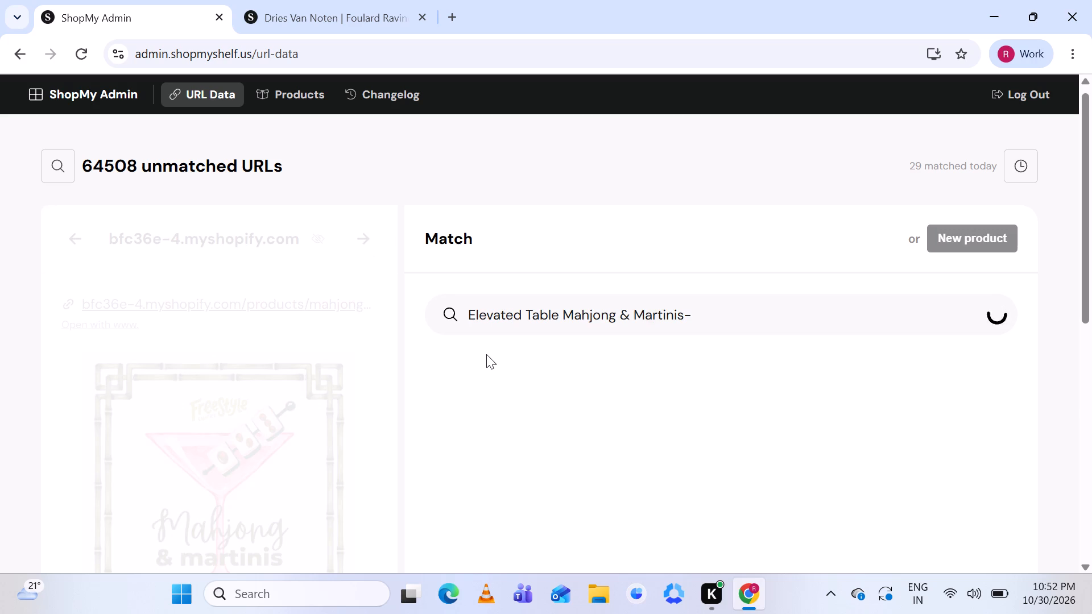
Start a new product for the Mahjong & Martinis listing and remove the first of its two identical images.
scroll(486, 354, "down", 2)
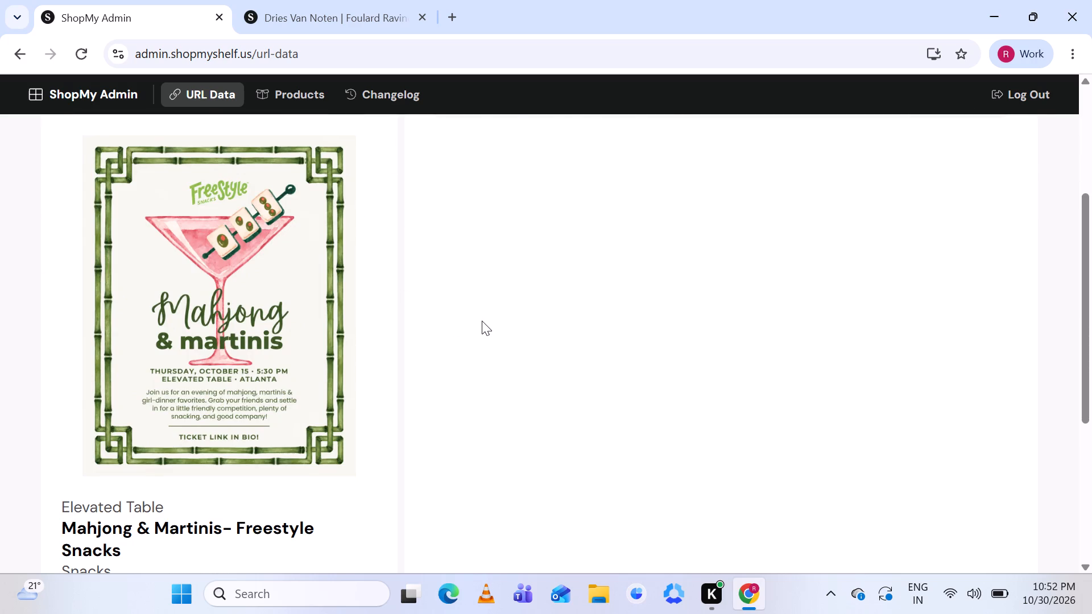
scroll(482, 321, "up", 2)
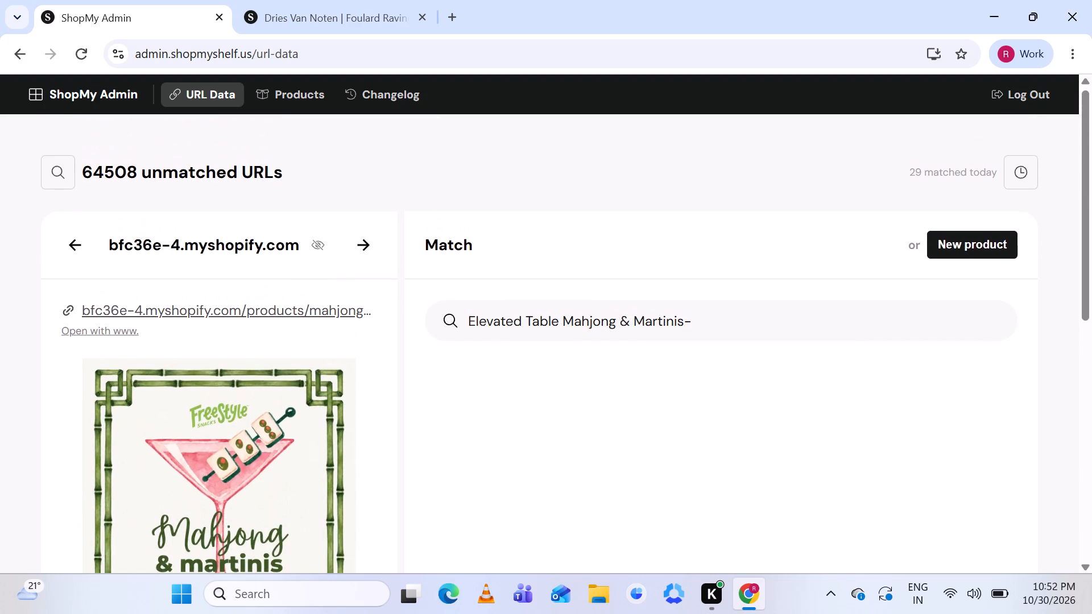
left_click(965, 246)
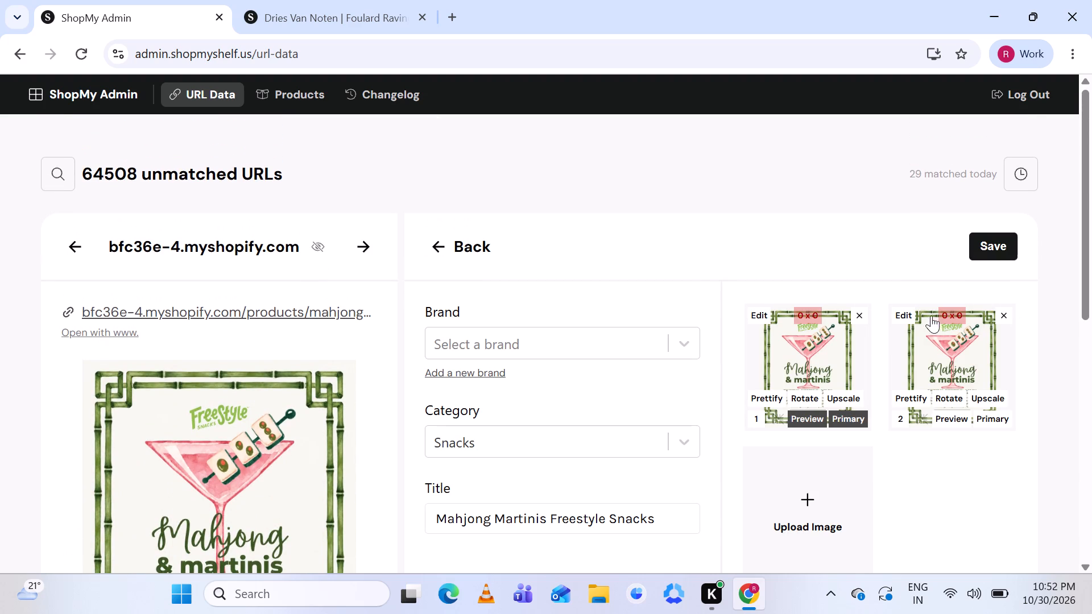
left_click(855, 316)
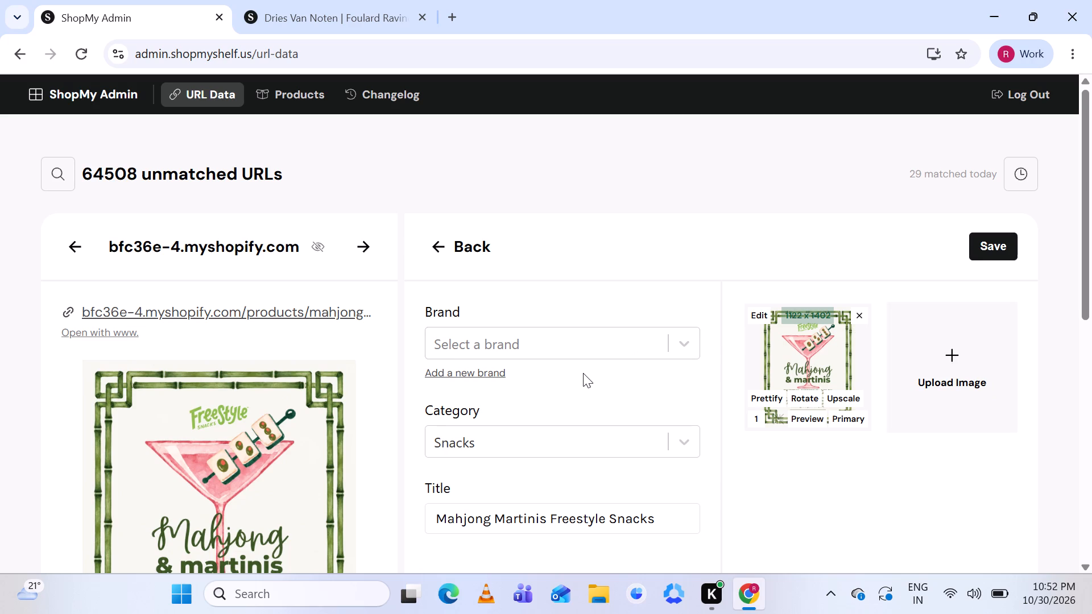
Search the entry's brand options for "Elevated Table", copied from the source listing, and compare the suggestion with the listing.
scroll(583, 373, "down", 2)
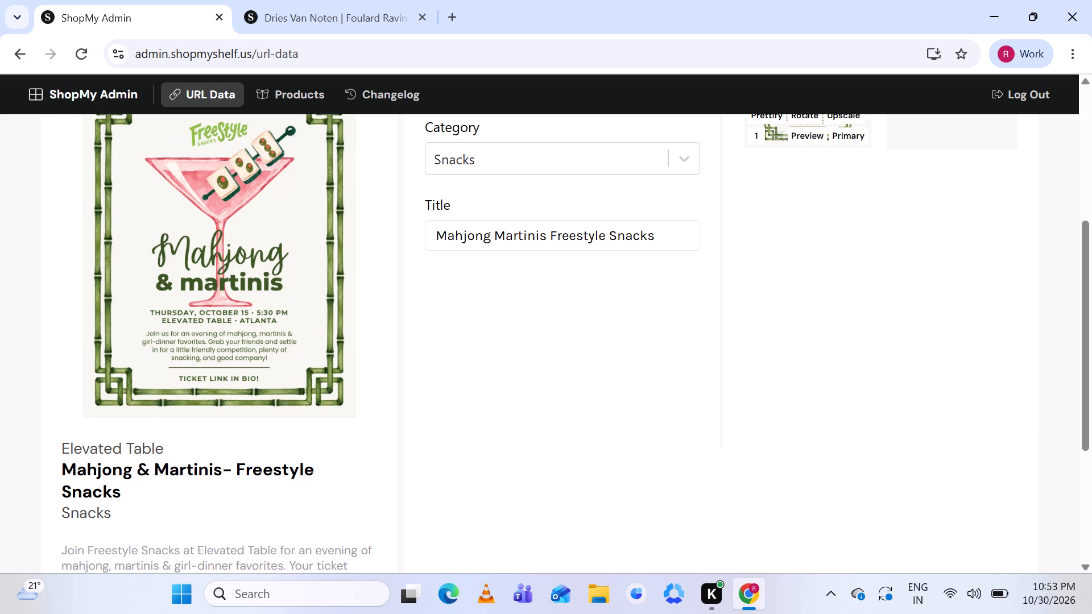
left_click_drag(61, 446, 171, 443)
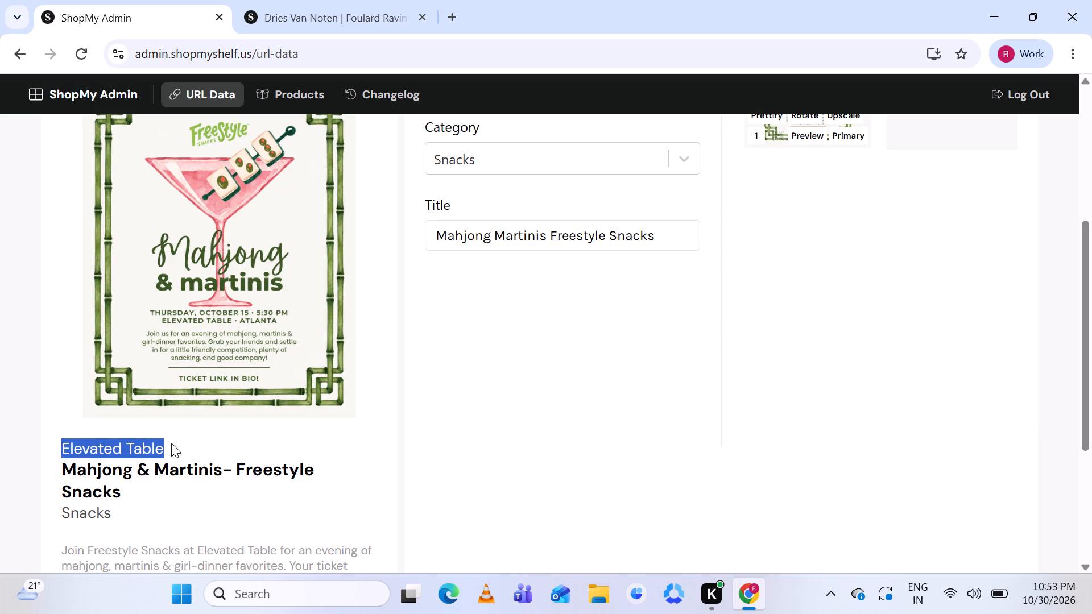
left_click_drag(171, 443, 174, 443)
key("ctrl+c")
left_click(507, 337)
scroll(507, 337, "up", 1)
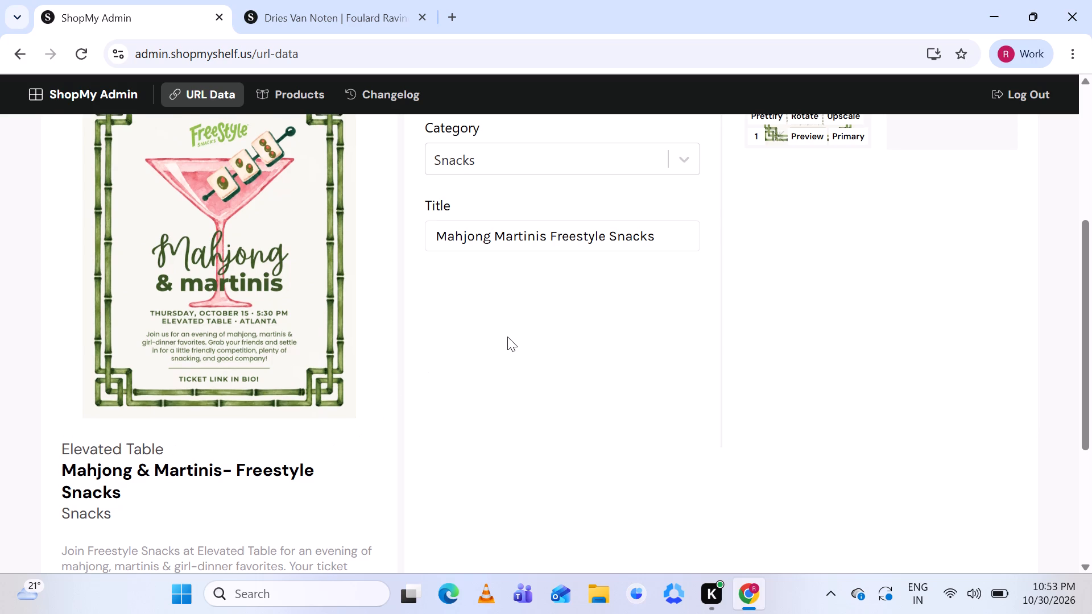
scroll(507, 337, "up", 1)
left_click(518, 307)
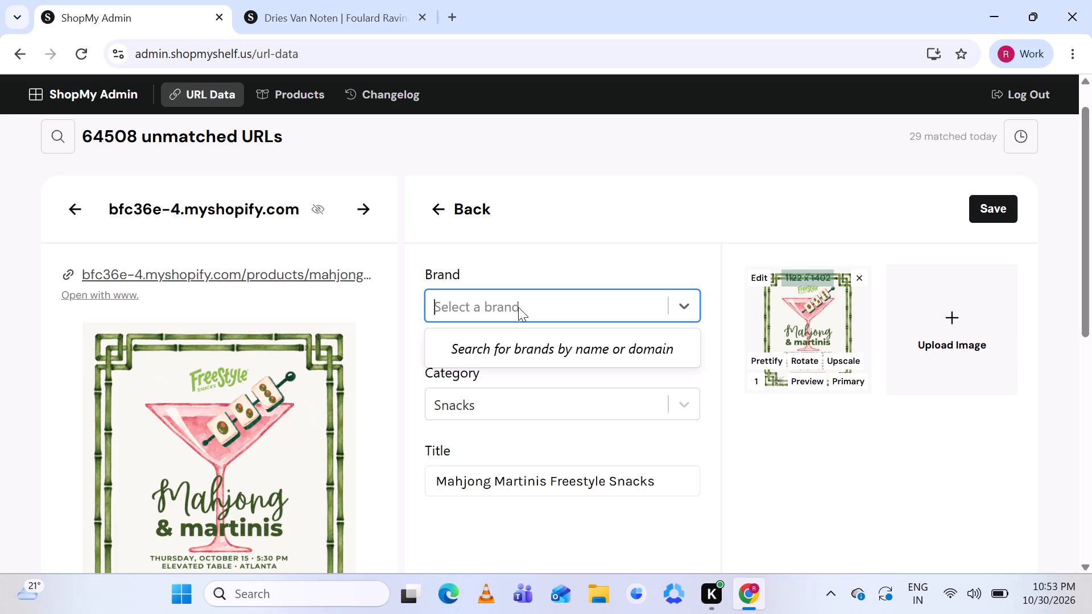
key("ctrl+v")
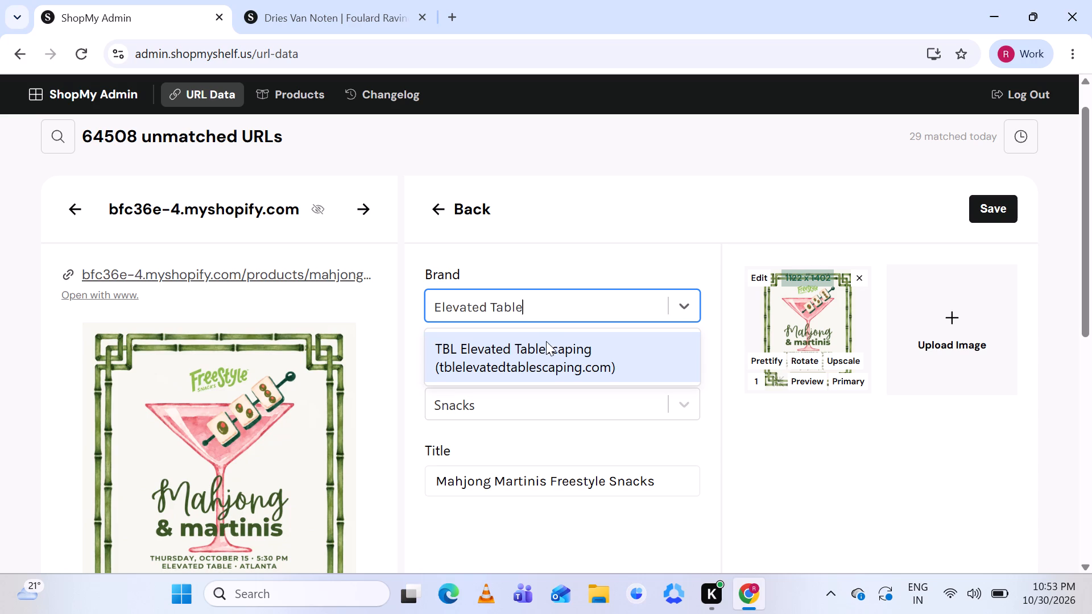
scroll(546, 341, "down", 2)
scroll(584, 298, "down", 1)
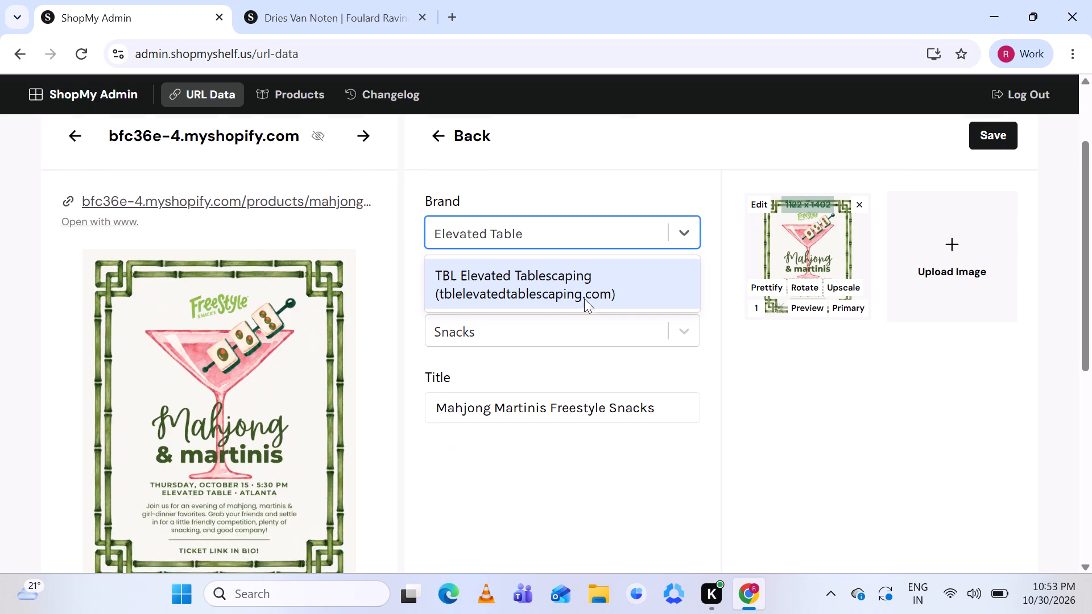
scroll(584, 298, "down", 1)
scroll(584, 298, "up", 2)
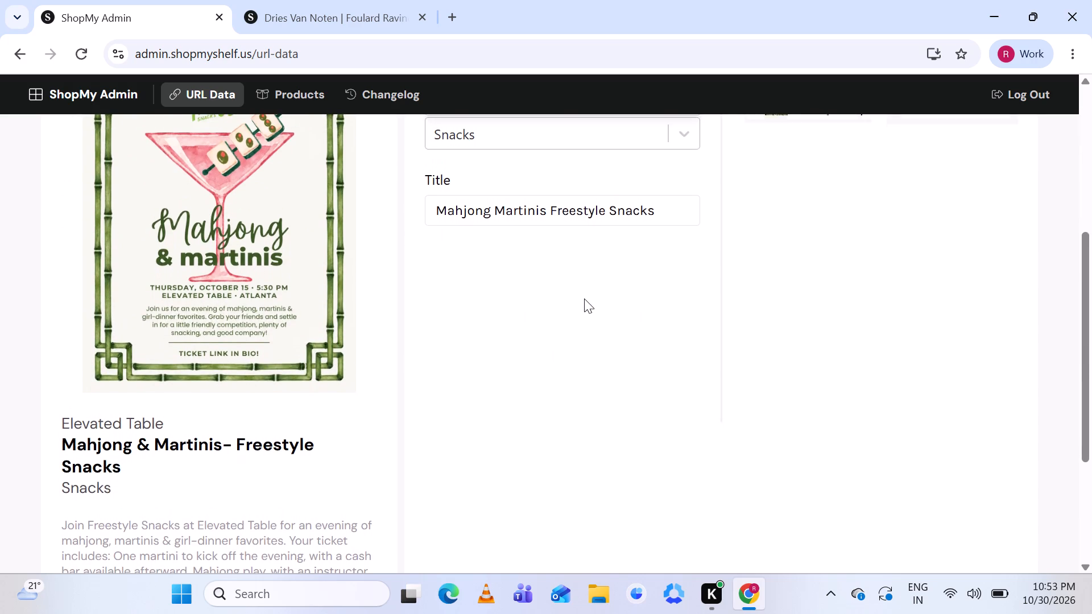
scroll(584, 298, "up", 1)
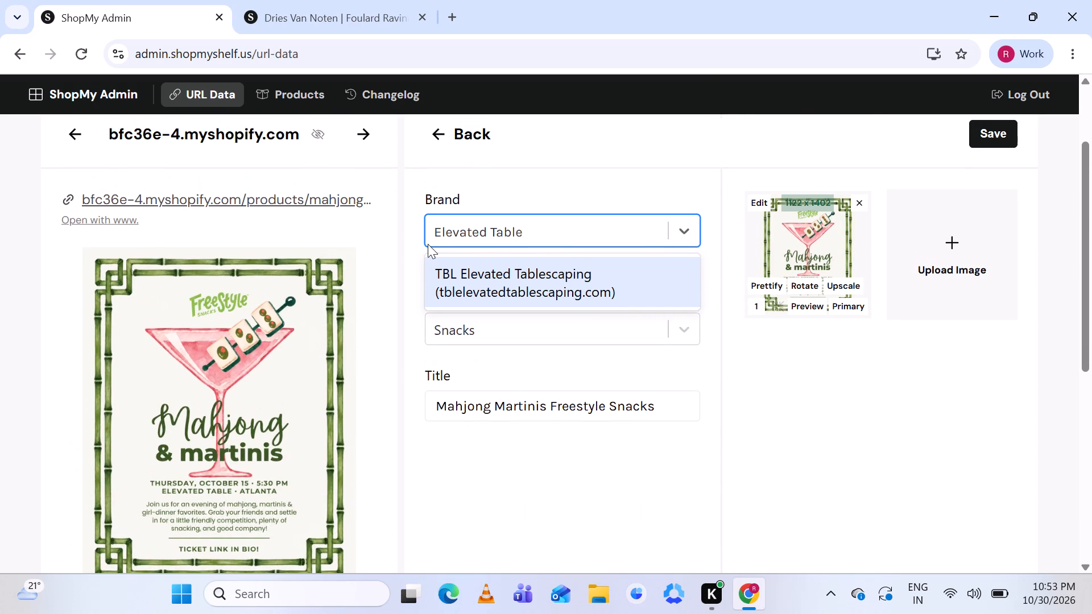
Open the Mahjong & Martinis source page to check its brand, and return to the ShopMy Admin entry.
left_click(279, 197)
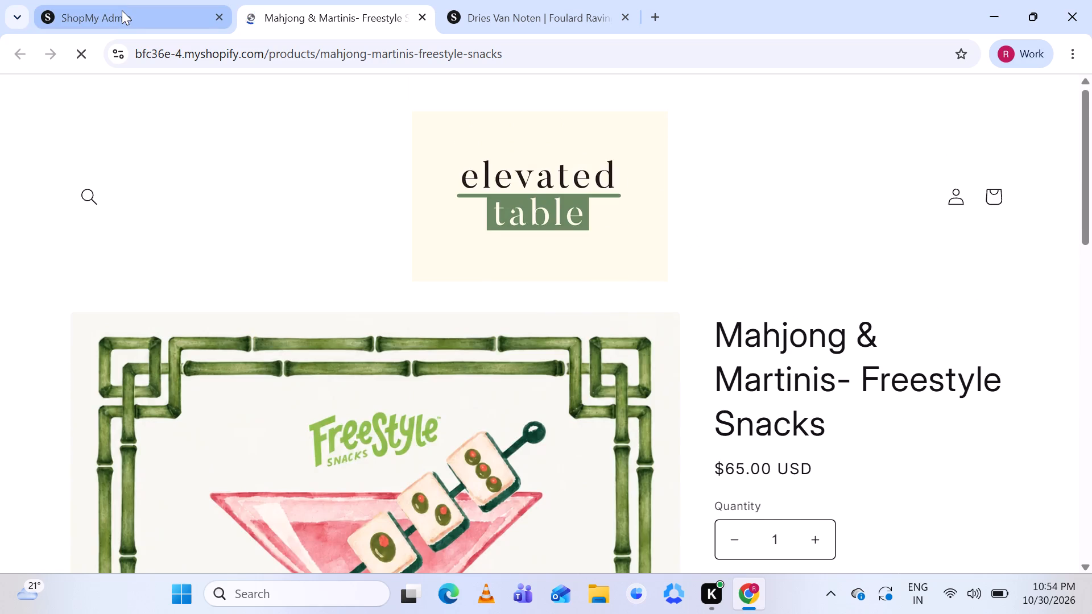
left_click(122, 10)
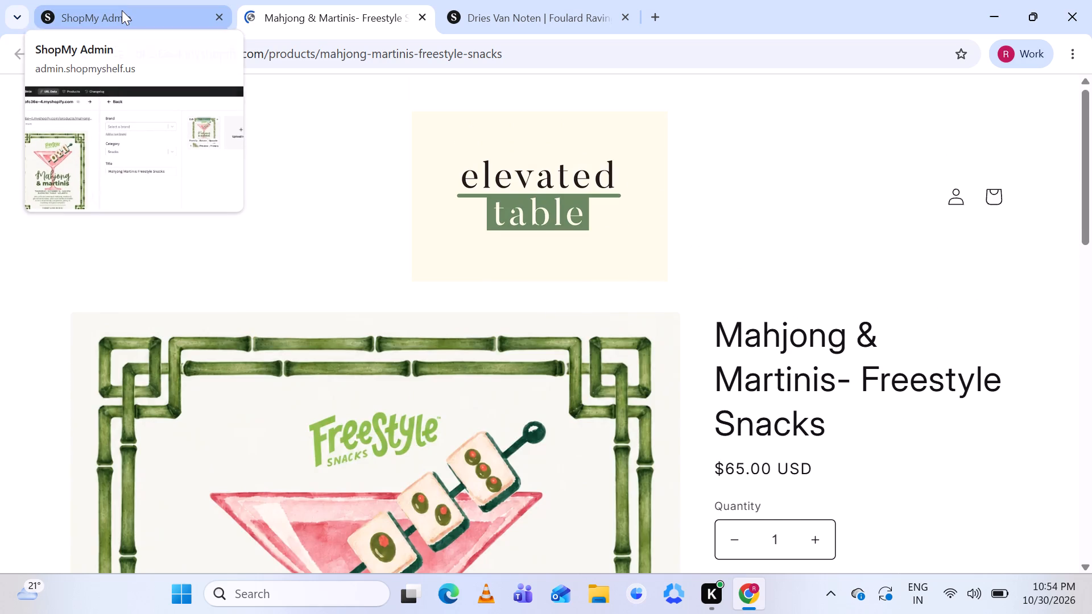
Recheck the listing's brand and search the entry's brand options for "Elevated Table" again.
scroll(325, 287, "down", 2)
scroll(325, 287, "up", 1)
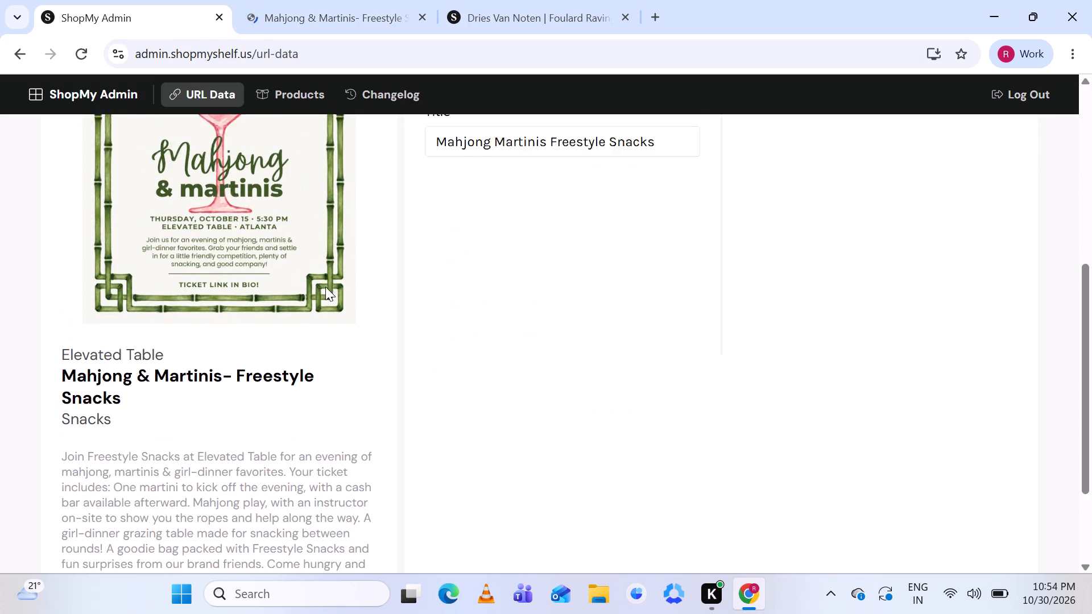
scroll(325, 287, "up", 1)
left_click(485, 222)
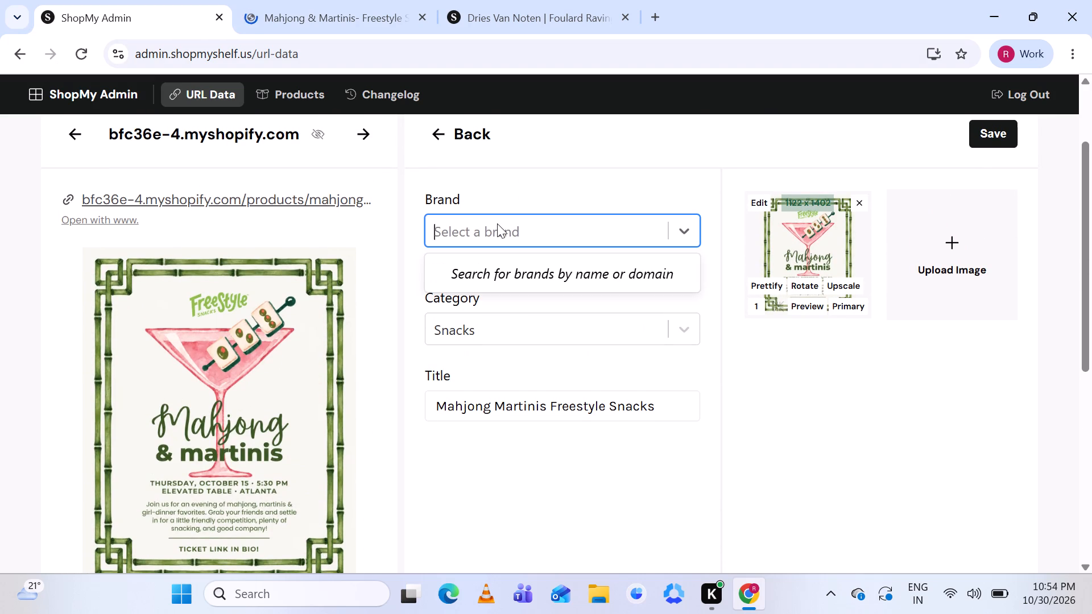
key("ctrl+v")
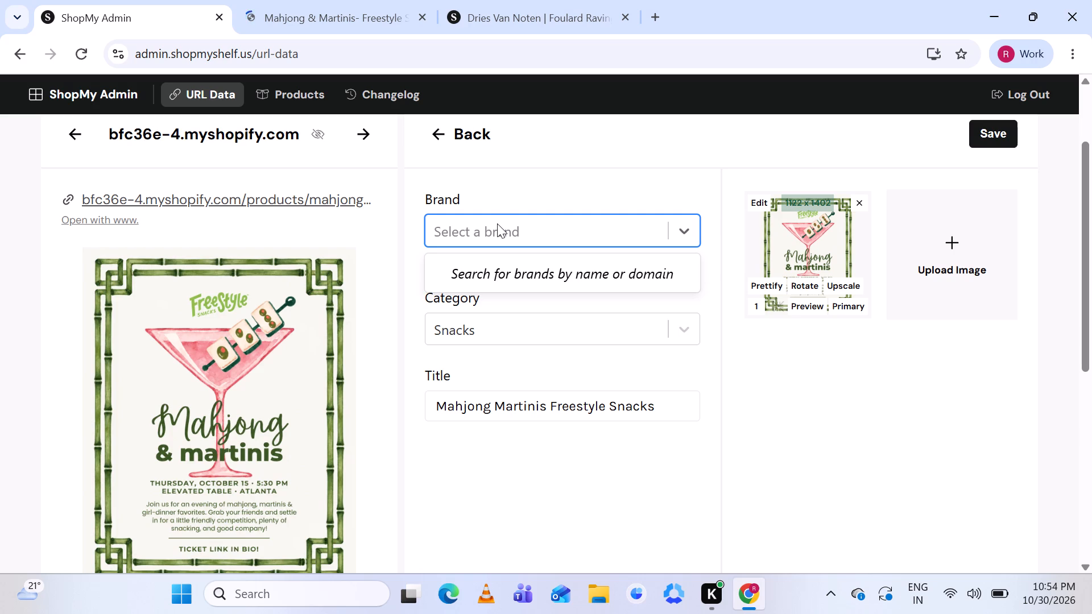
left_click(408, 246)
Add a new brand named "Elevated Table" for the Mahjong & Martinis entry.
left_click(457, 256)
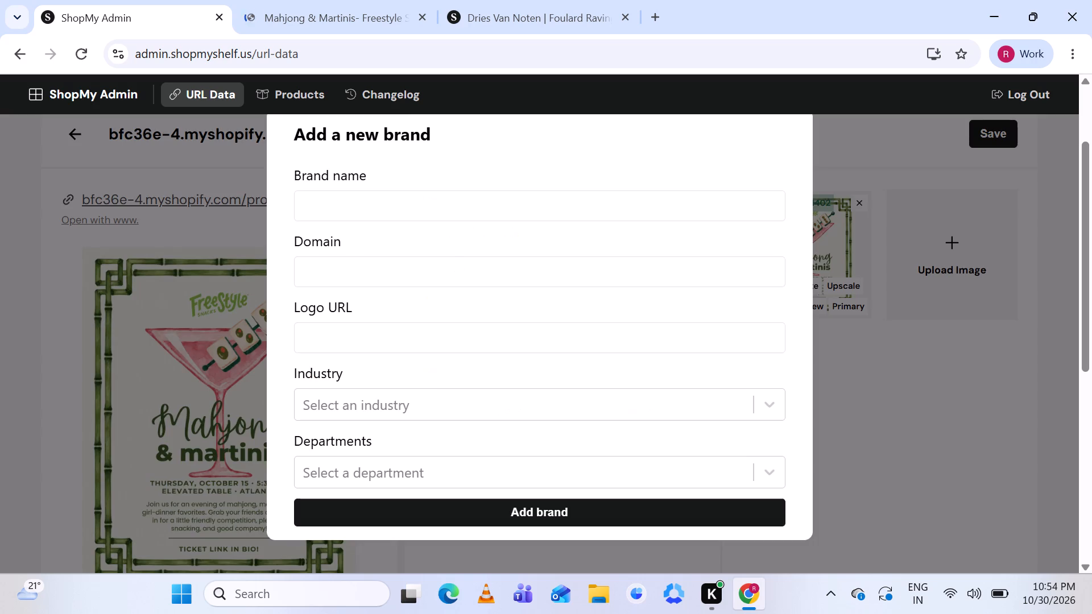
left_click(436, 209)
key("ctrl+v")
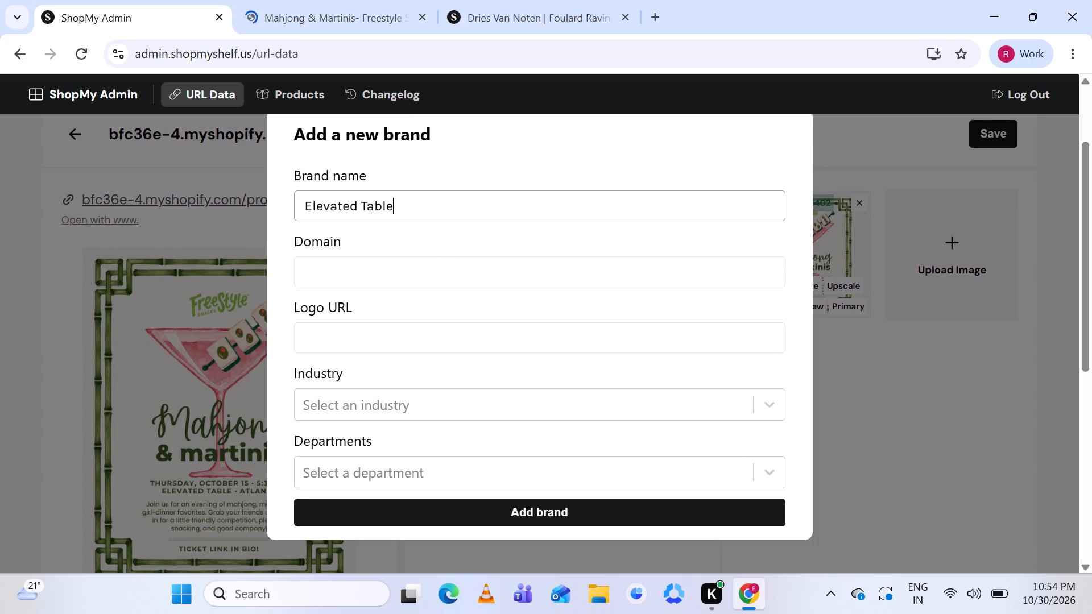
left_click(485, 515)
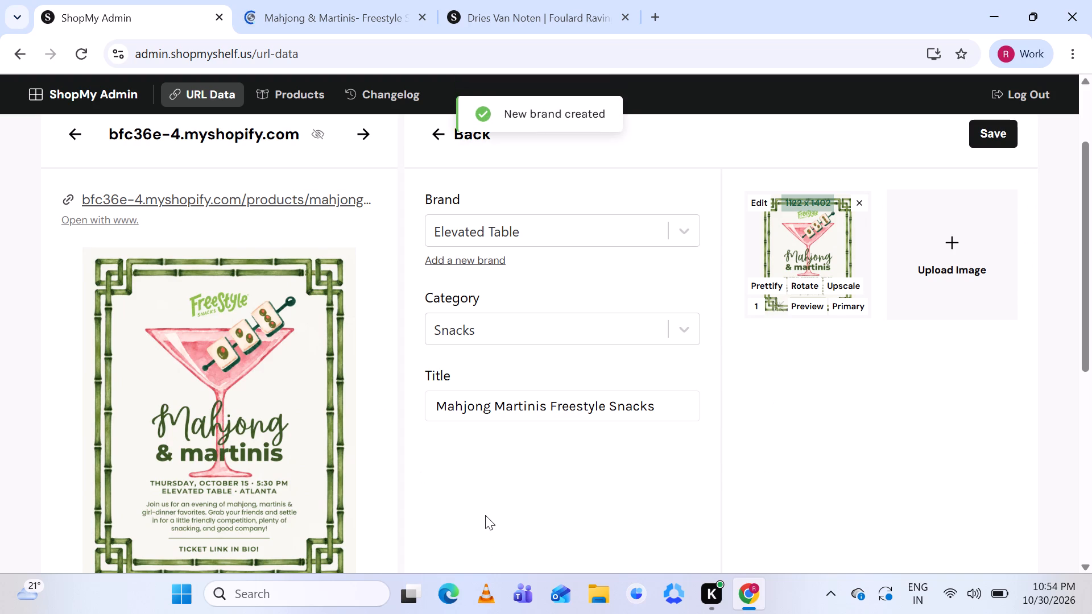
Replace the entry's title with the source listing's exact title, "Mahjong & Martinis- Freestyle Snacks".
scroll(569, 410, "down", 3)
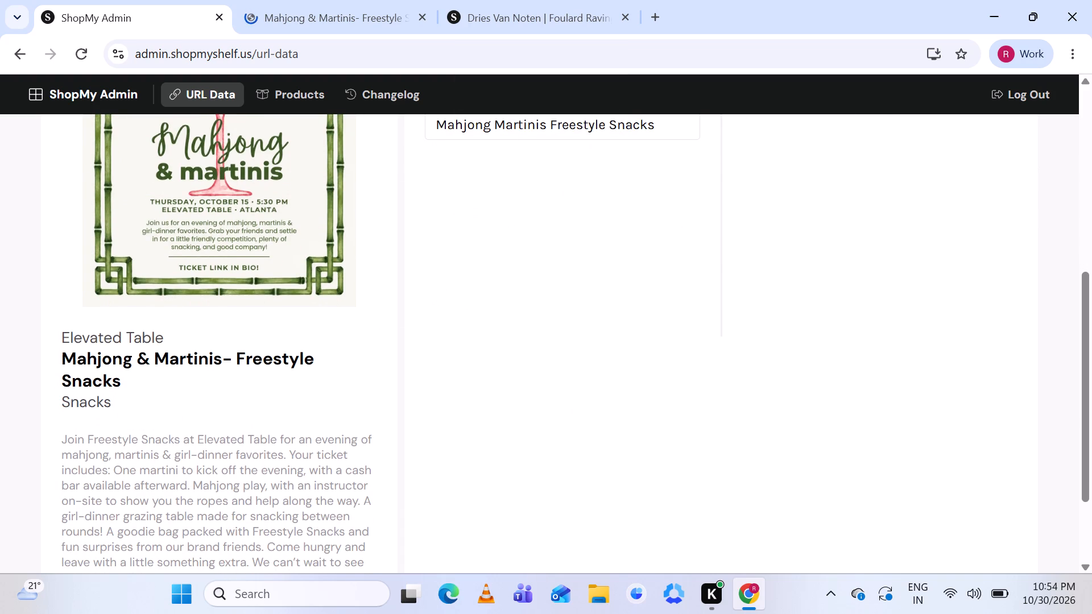
left_click_drag(65, 354, 94, 379)
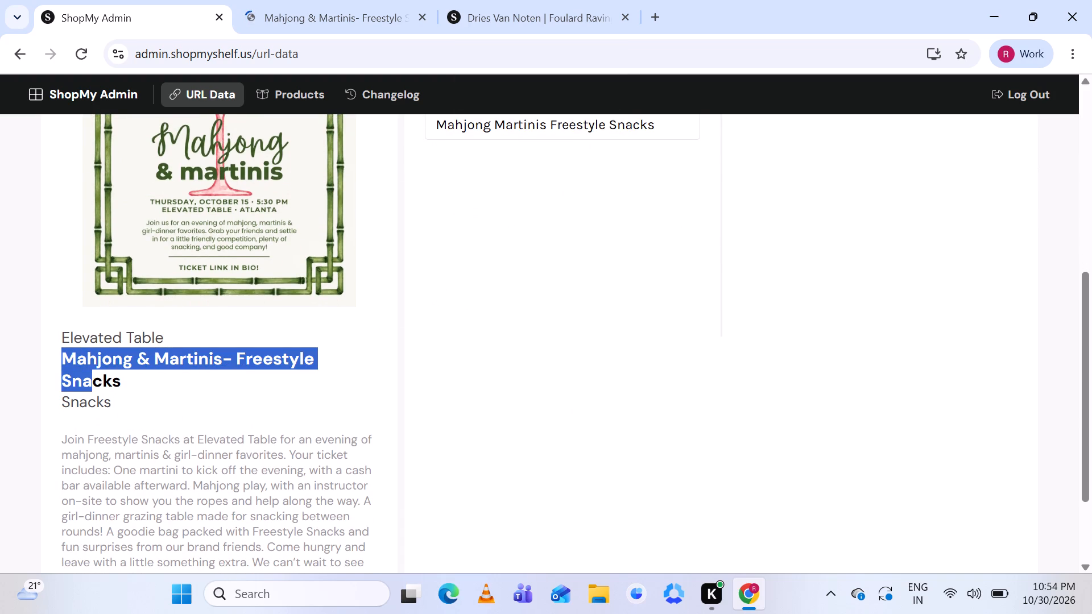
left_click_drag(94, 379, 135, 374)
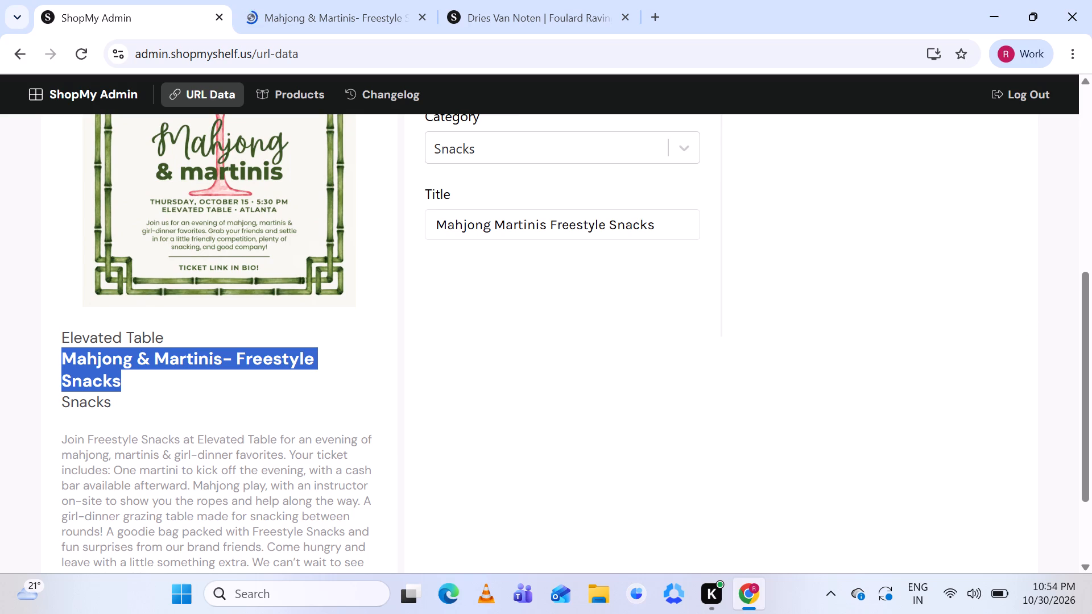
key("ctrl+c")
left_click(241, 399)
scroll(241, 399, "up", 1)
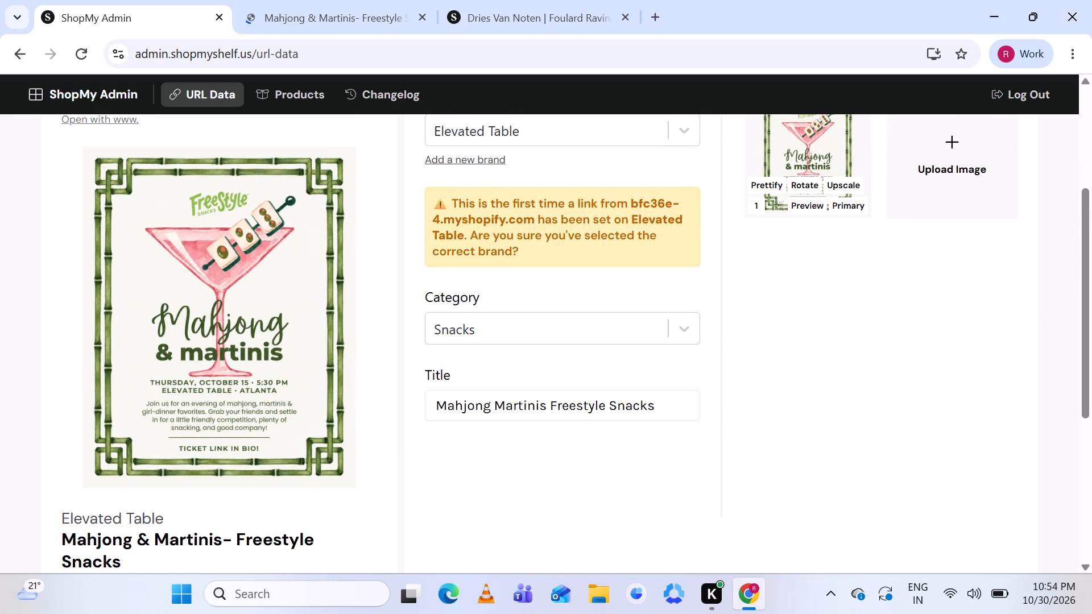
left_click(657, 404)
key("ctrl+a")
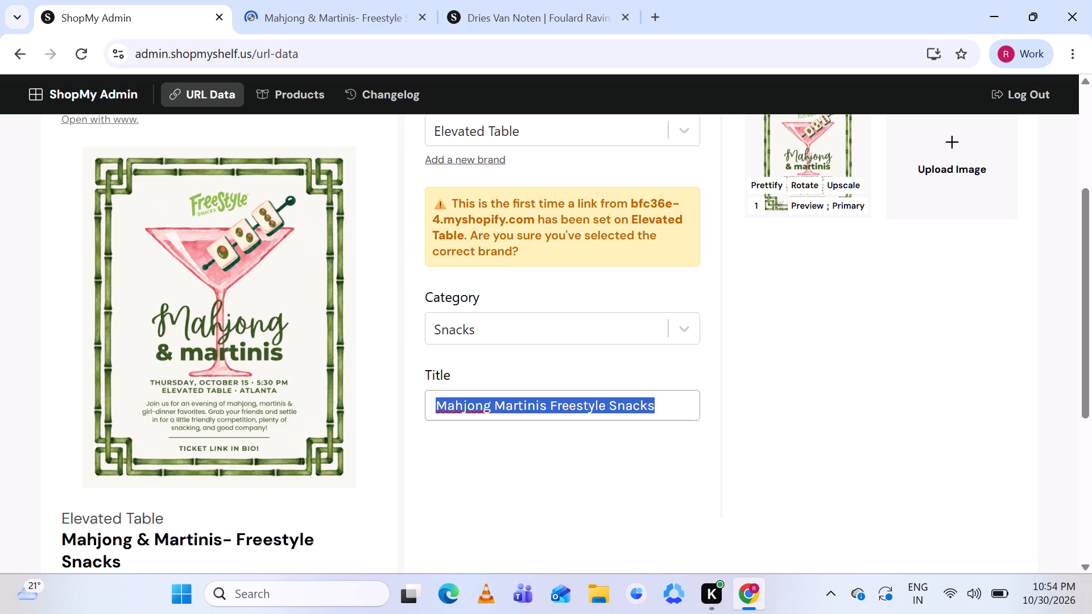
key("BackSpace")
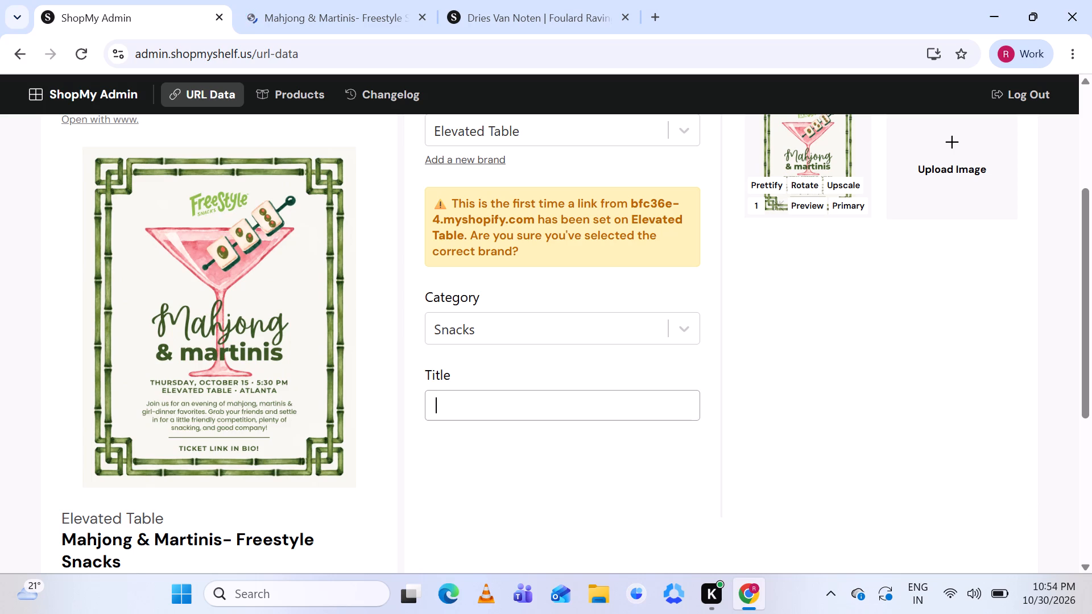
key("ctrl+v")
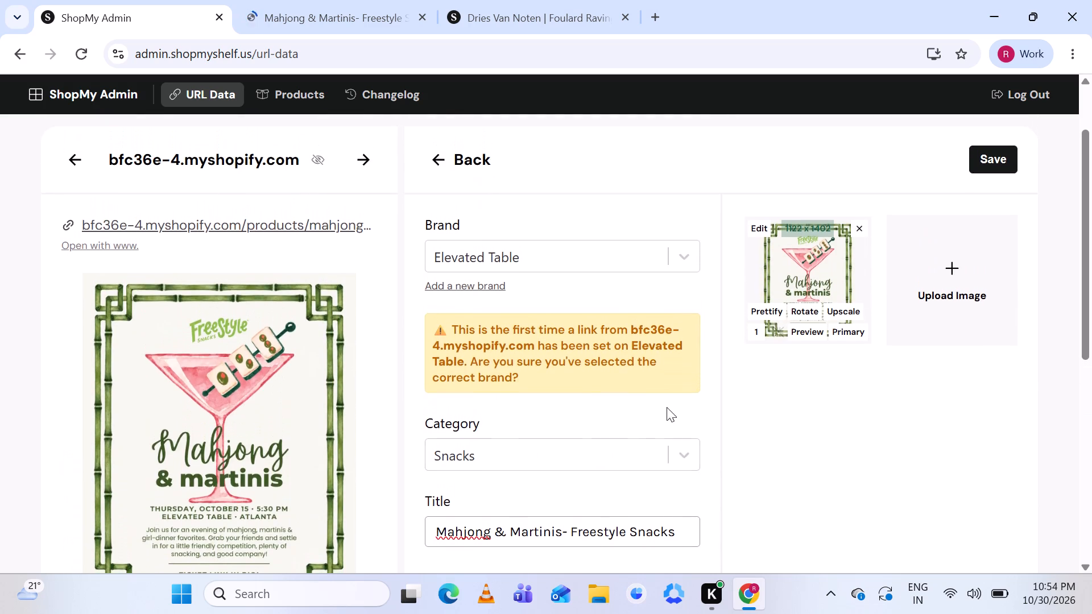
Save the Mahjong & Martinis entry with brand Elevated Table and category Snacks.
left_click(1002, 160)
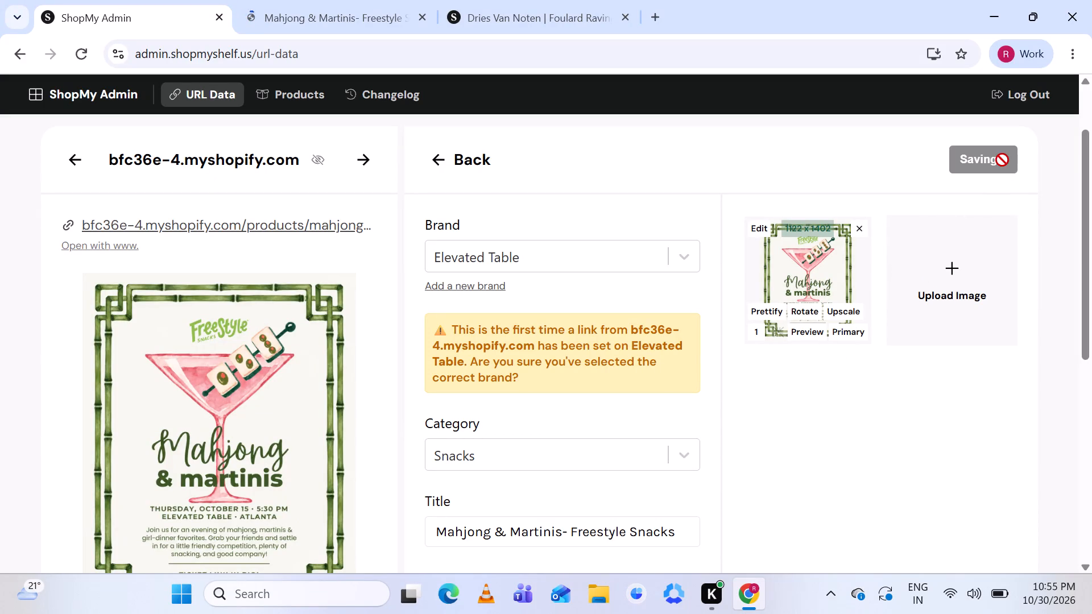
scroll(787, 160, "up", 1)
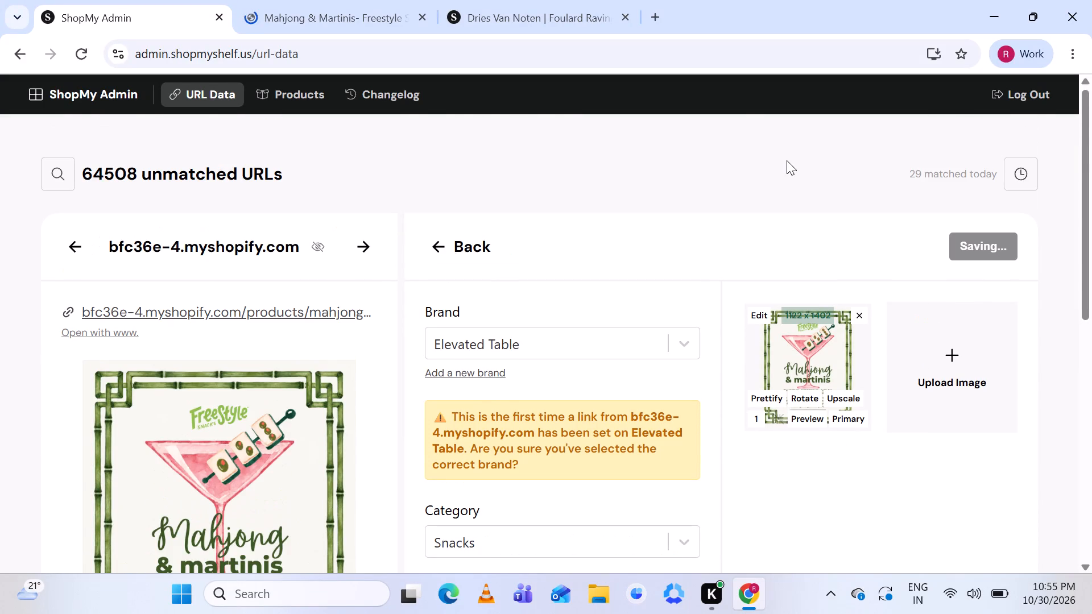
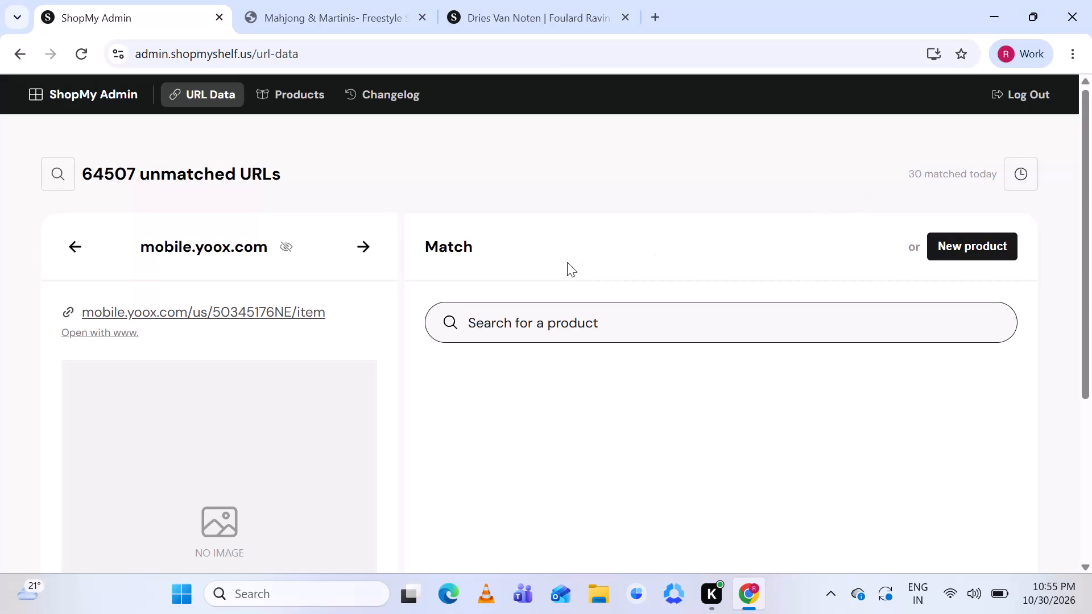
Skip the two mobile.yoox.com URLs that have no product image.
left_click(357, 240)
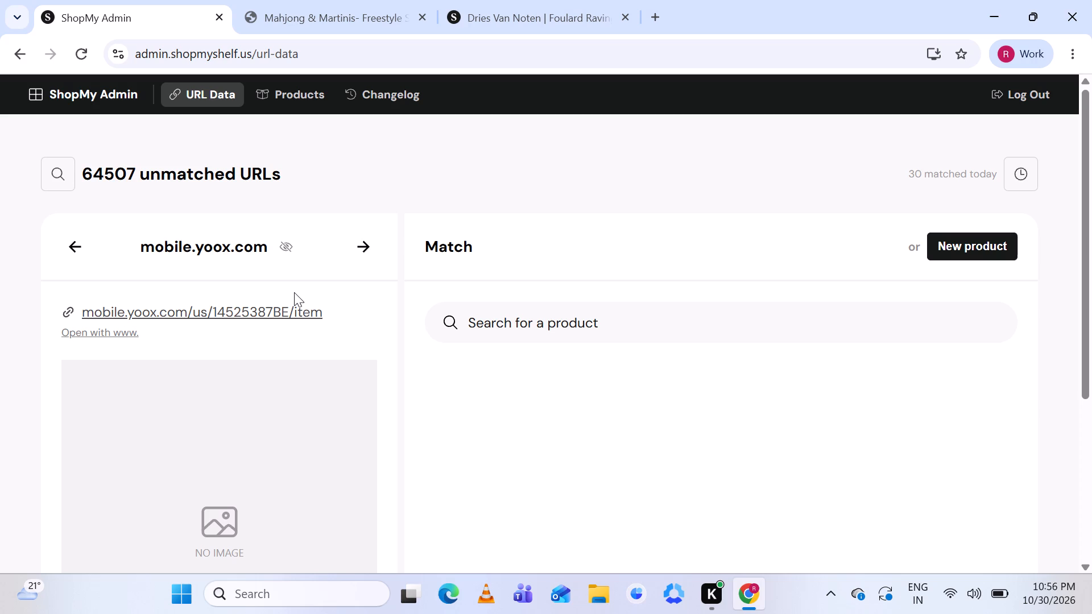
left_click(362, 245)
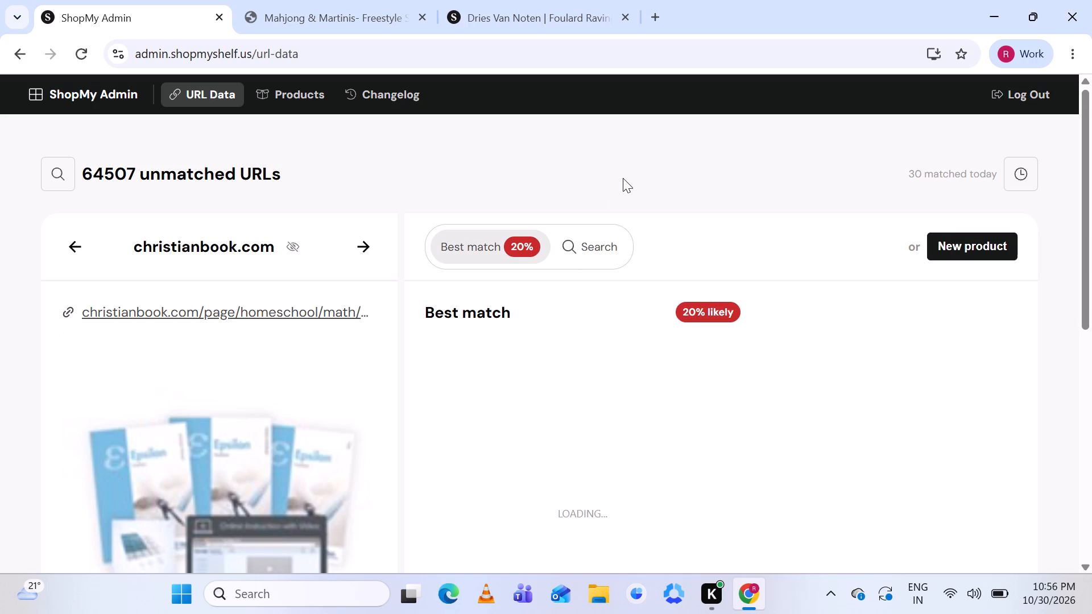
Compare the christianbook.com Math-U-See Epsilon listing with its suggested match and skip the URL.
scroll(380, 409, "down", 4)
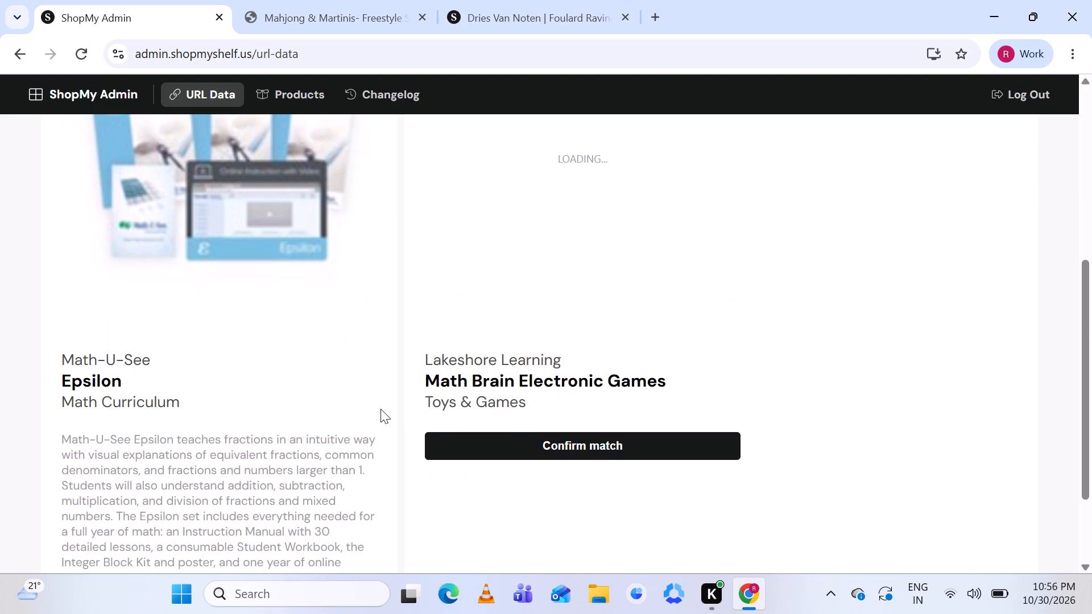
scroll(380, 409, "down", 3)
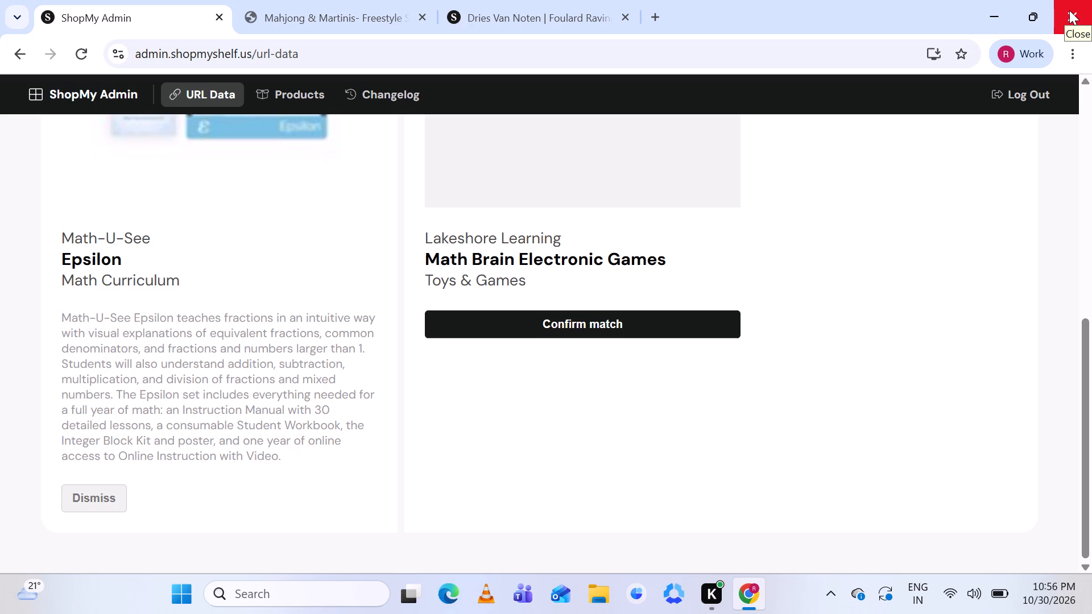
scroll(757, 235, "up", 1)
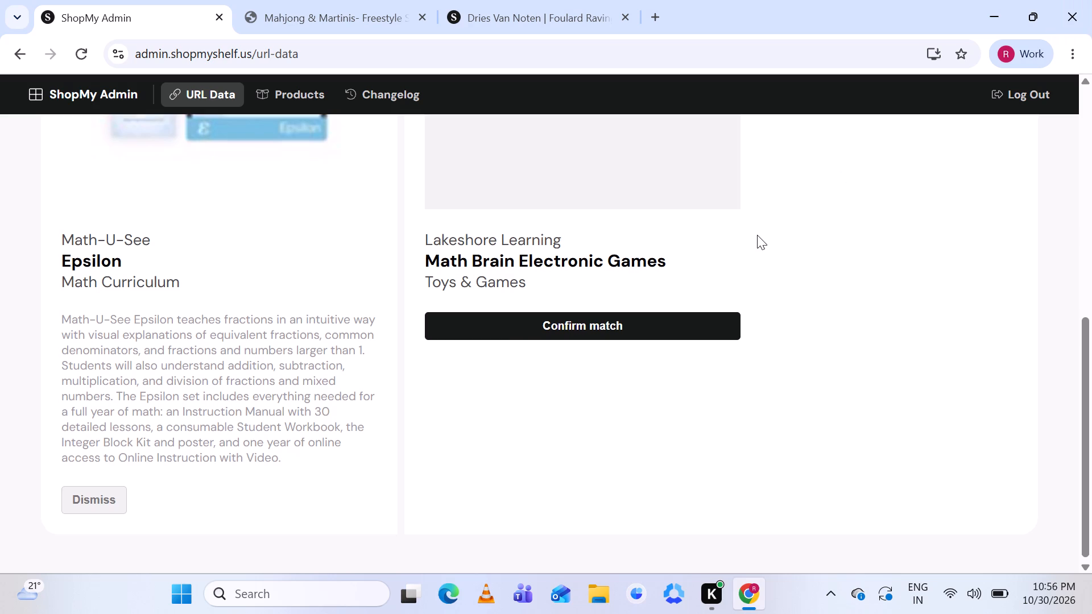
scroll(757, 235, "up", 1)
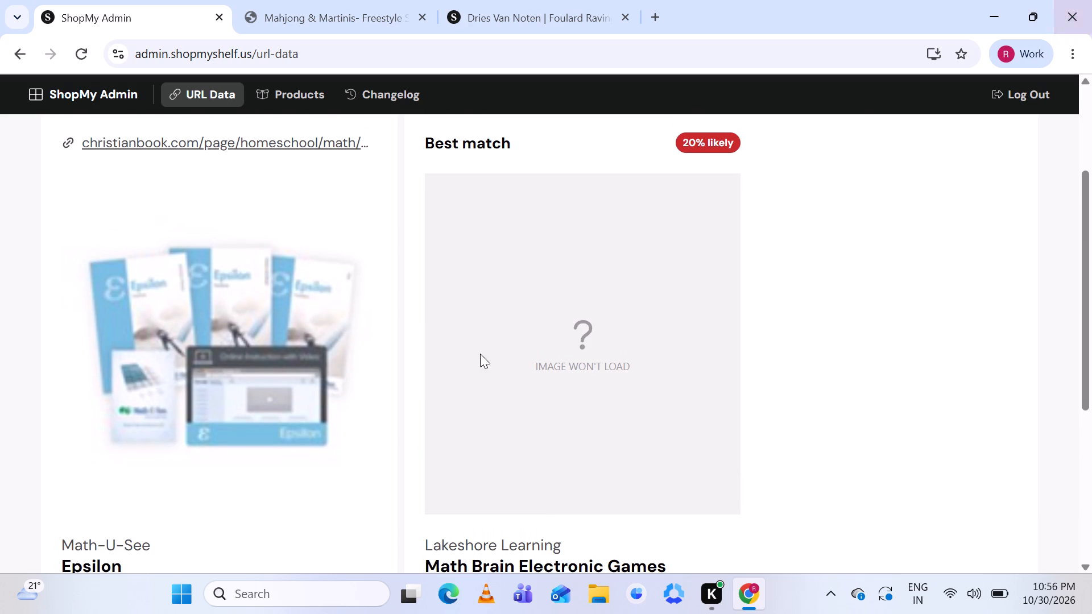
scroll(437, 392, "up", 2)
left_click(364, 249)
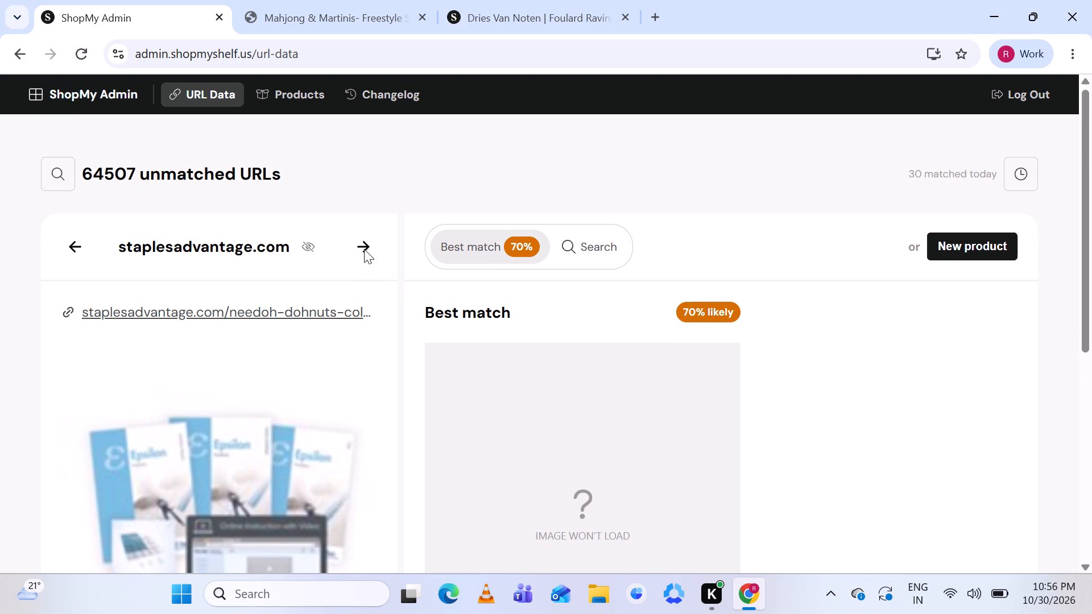
Check the suggested Jelly Dohnut match's product page against the staplesadvantage.com NeeDoh Dohnuts listing, closing the two old product tabs.
scroll(556, 368, "down", 3)
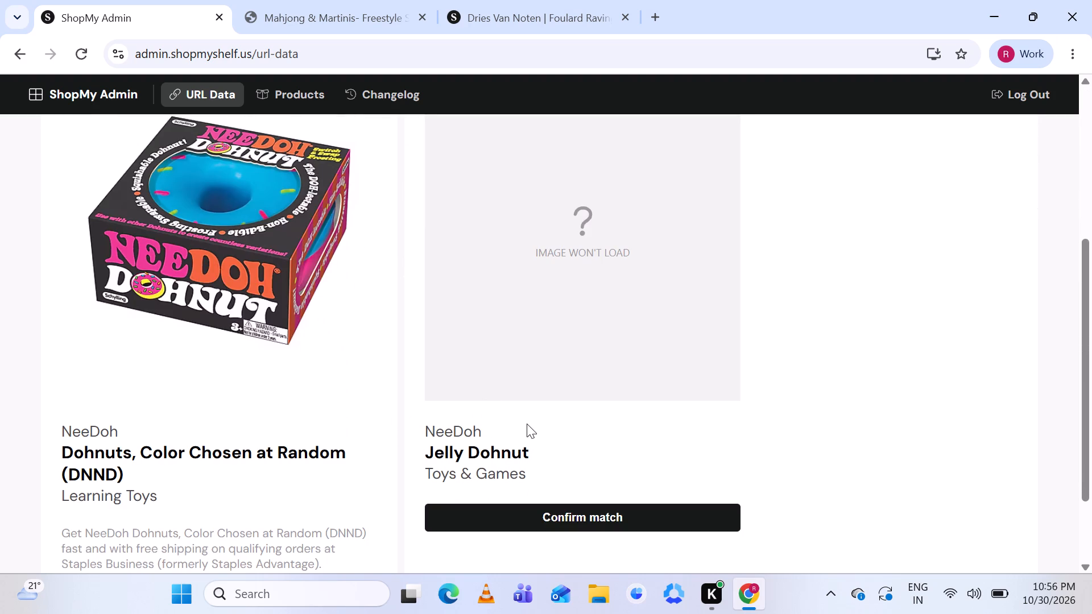
left_click(483, 460)
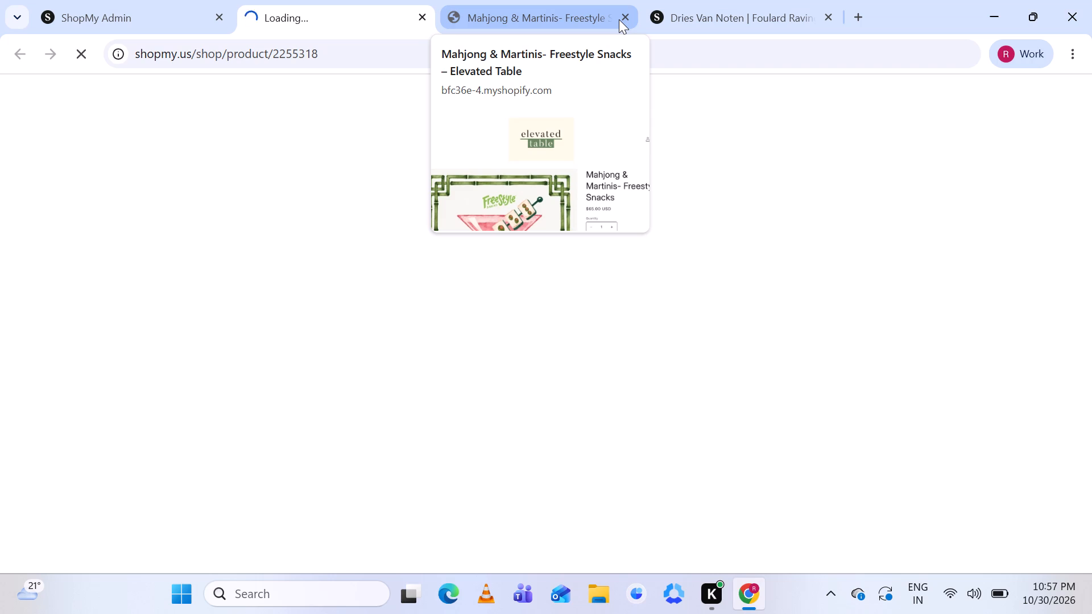
left_click(624, 18)
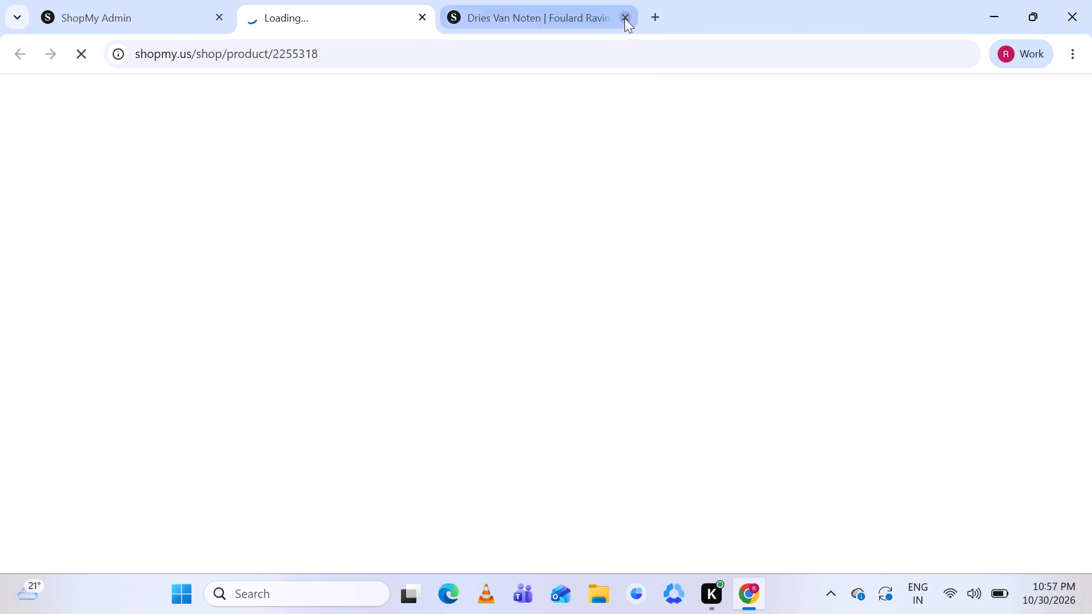
left_click(624, 18)
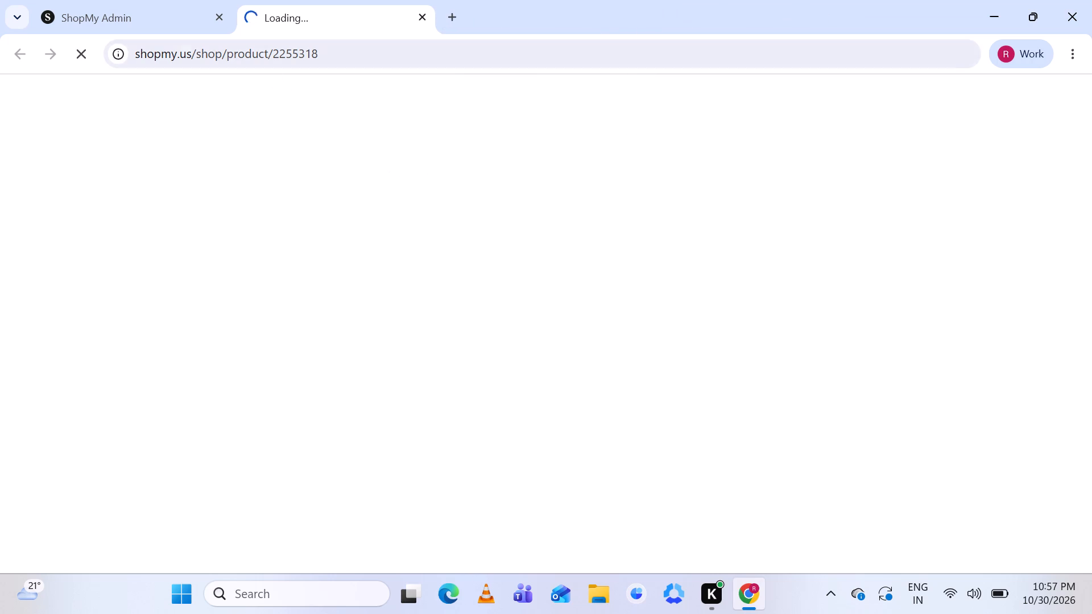
left_click(164, 18)
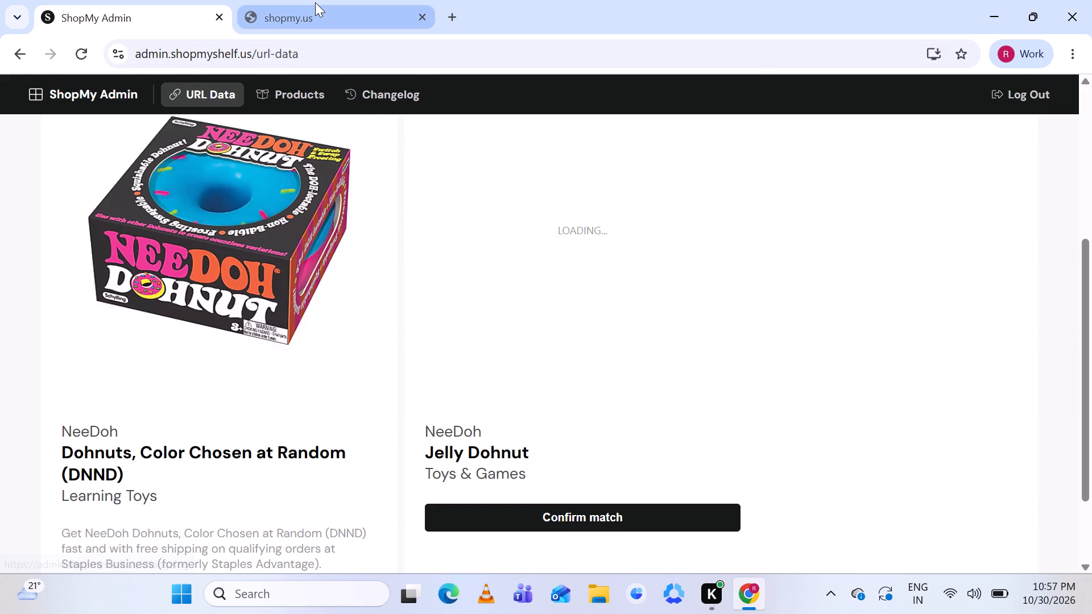
left_click(315, 2)
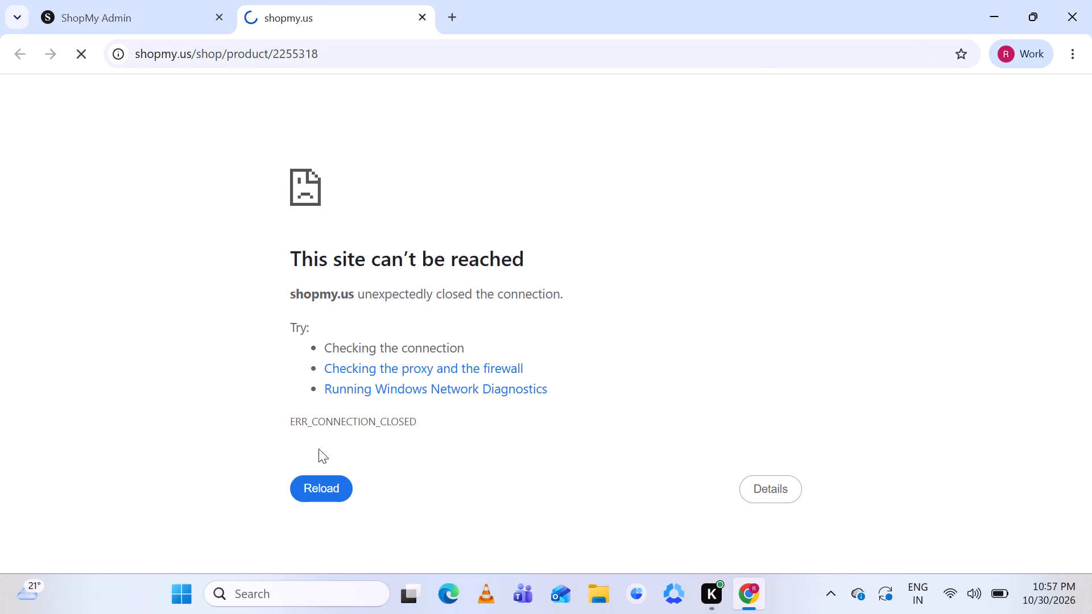
left_click(318, 488)
left_click(331, 484)
left_click(309, 495)
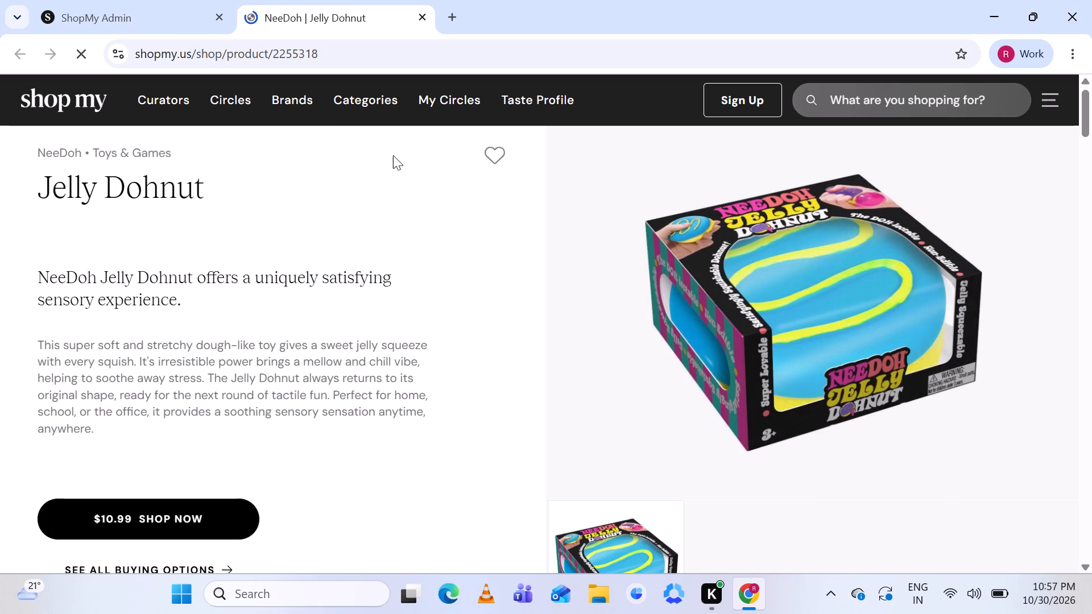
left_click(101, 0)
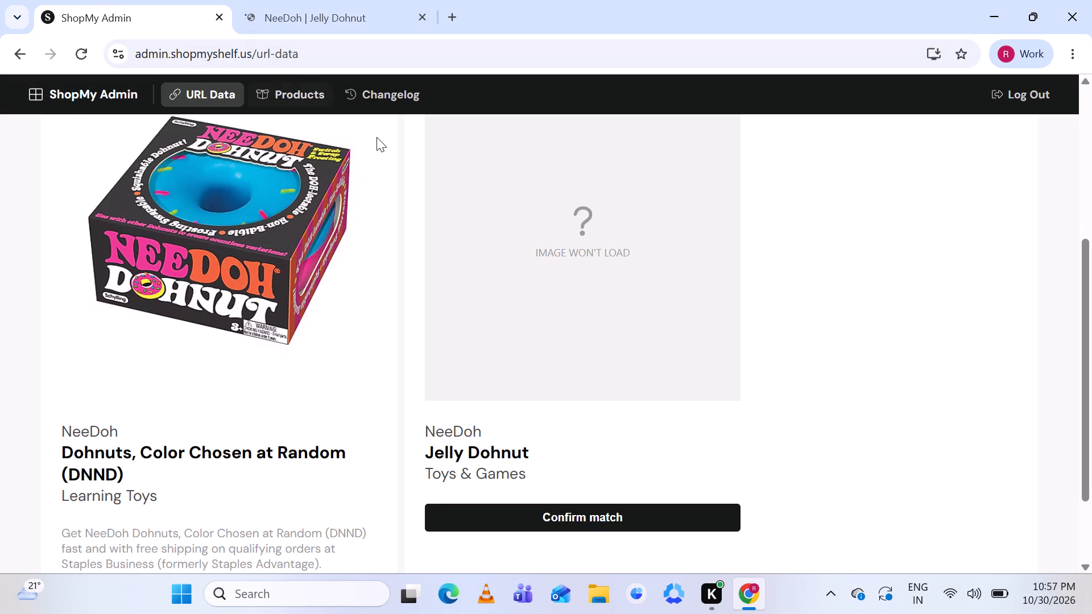
Start a new product entry for the NeeDoh Dohnuts listing and remove every image except the 700 x 700 box photo.
scroll(377, 137, "up", 3)
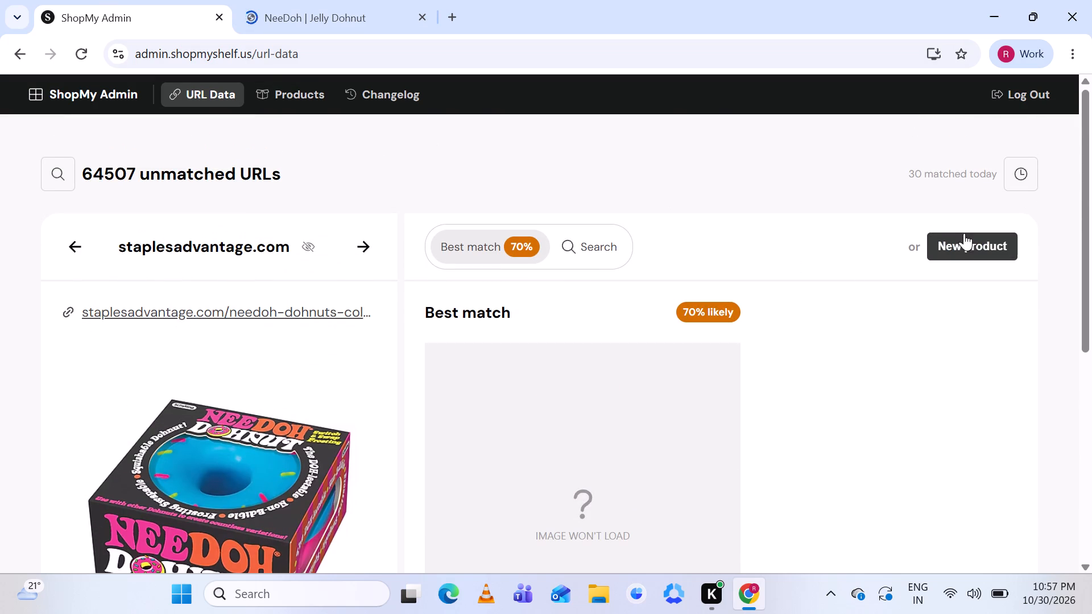
left_click(967, 245)
scroll(723, 304, "down", 2)
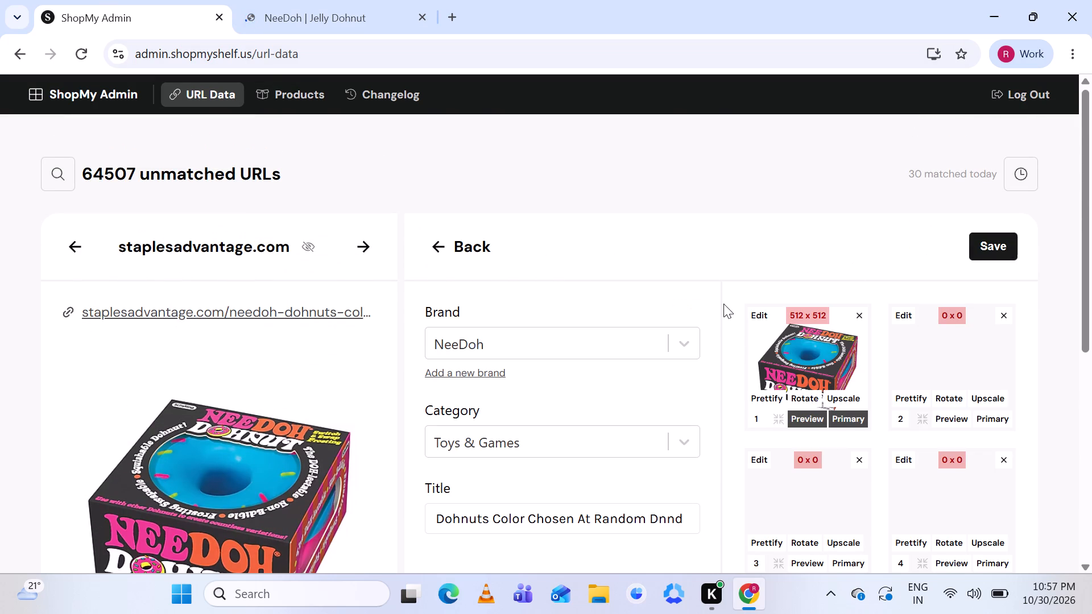
scroll(860, 339, "up", 2)
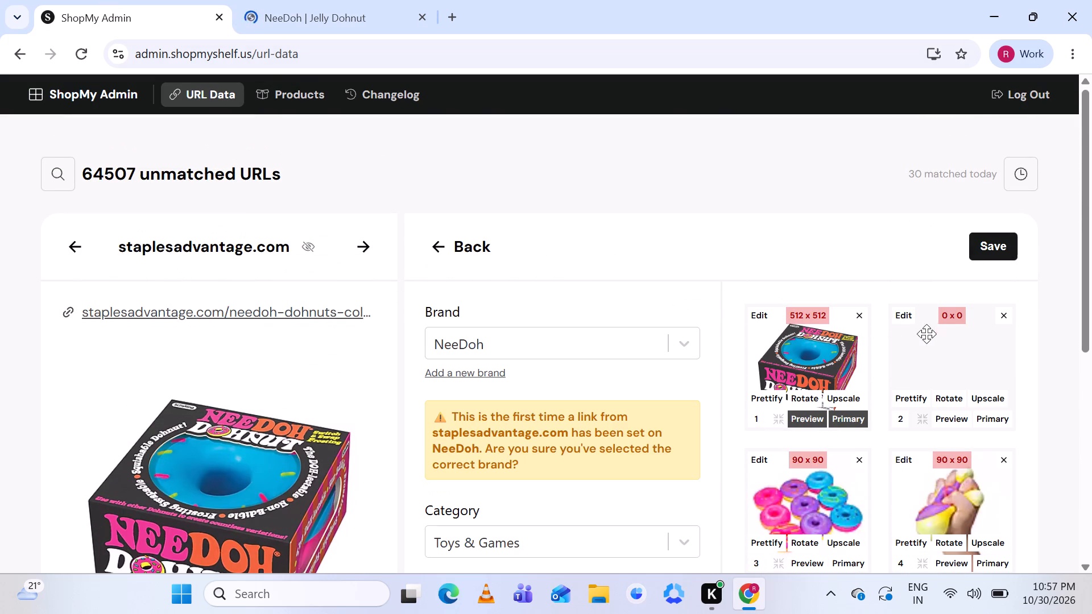
left_click(1007, 316)
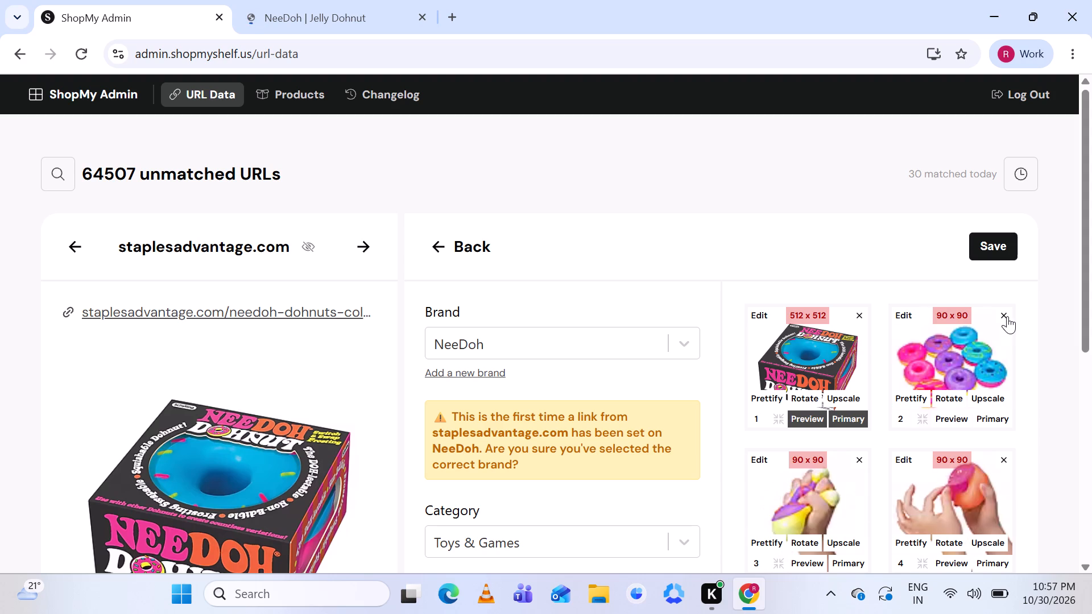
left_click(1007, 316)
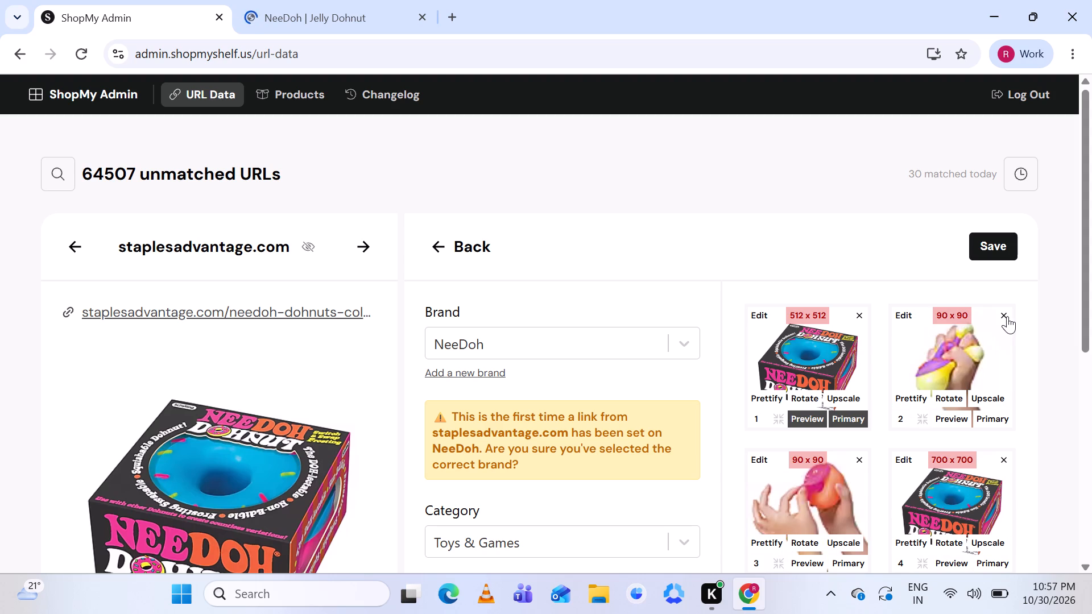
left_click(1007, 316)
left_click(1007, 316)
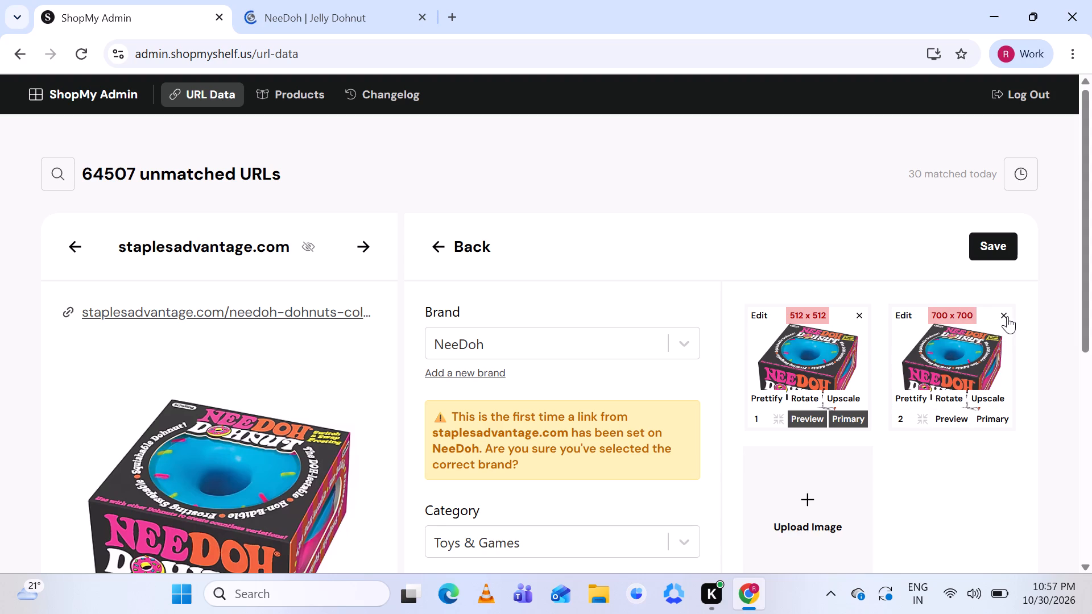
scroll(899, 329, "down", 1)
scroll(899, 329, "up", 1)
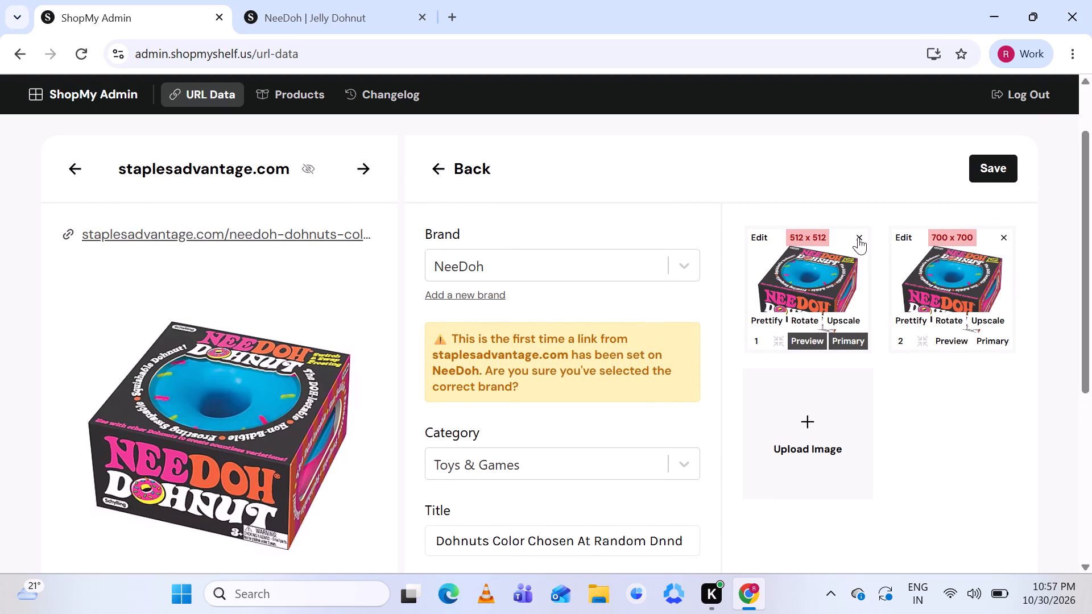
left_click(858, 237)
Replace the entry's title with the source listing's exact title, "Dohnuts, Color Chosen at Random (DNND)".
scroll(635, 371, "down", 1)
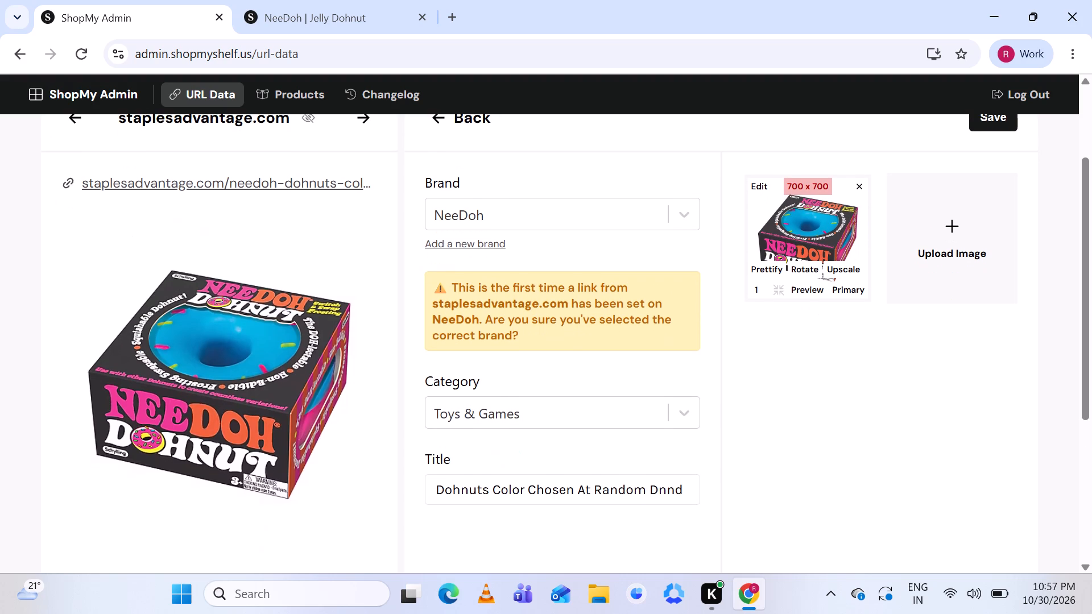
scroll(635, 371, "down", 1)
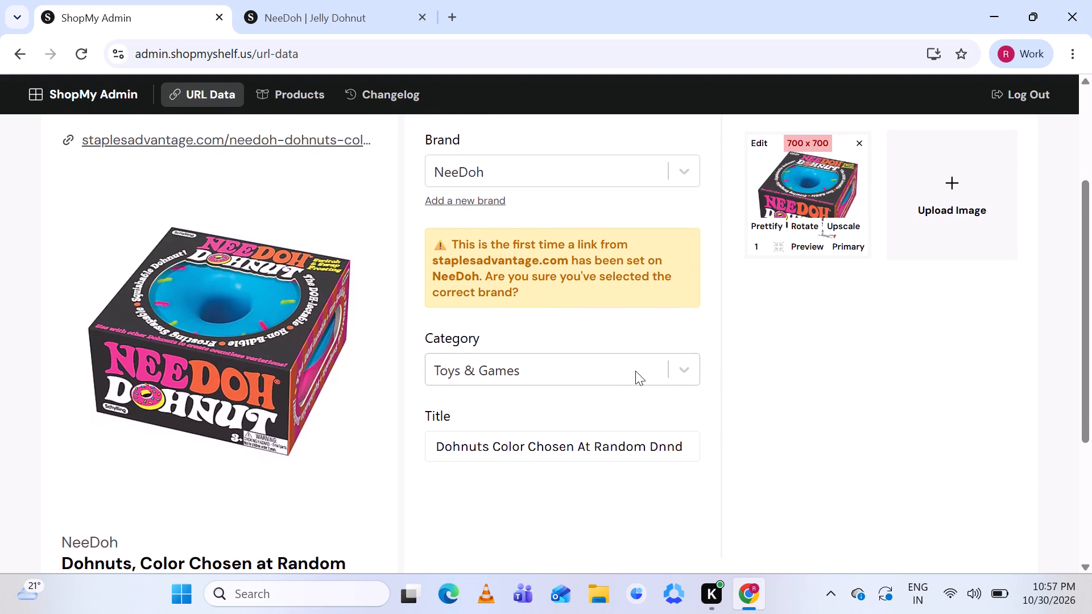
scroll(635, 371, "down", 1)
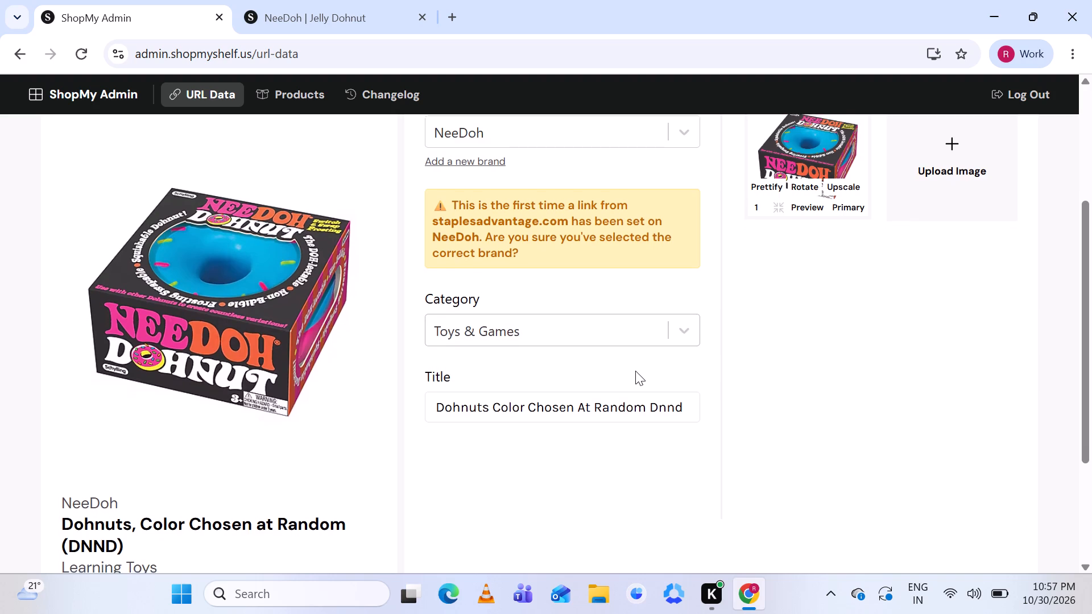
scroll(635, 371, "down", 1)
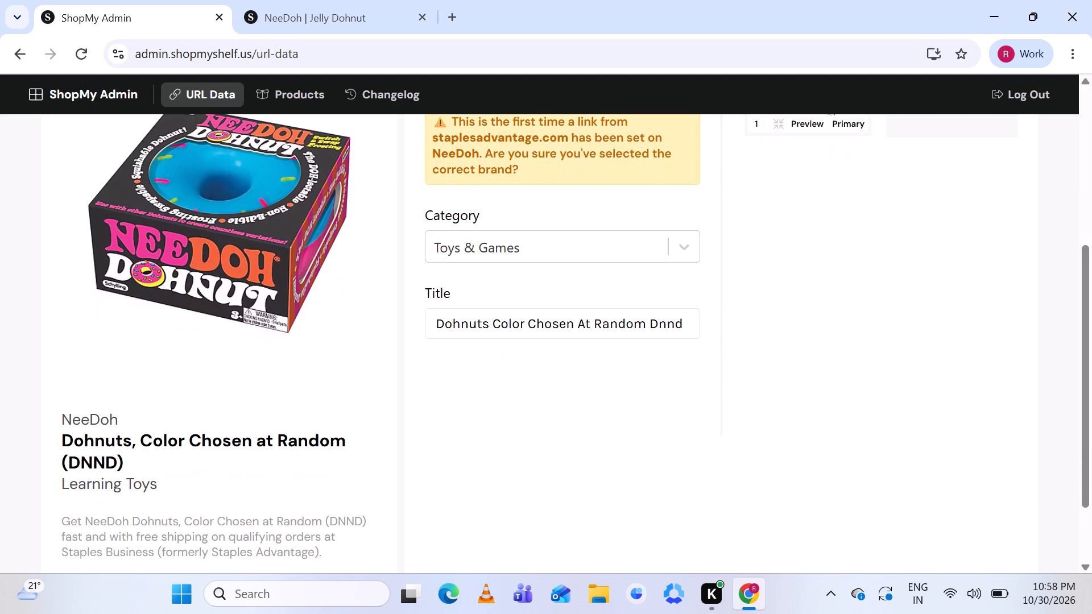
scroll(642, 316, "left", 1)
scroll(642, 316, "right", 2)
left_click_drag(62, 438, 134, 459)
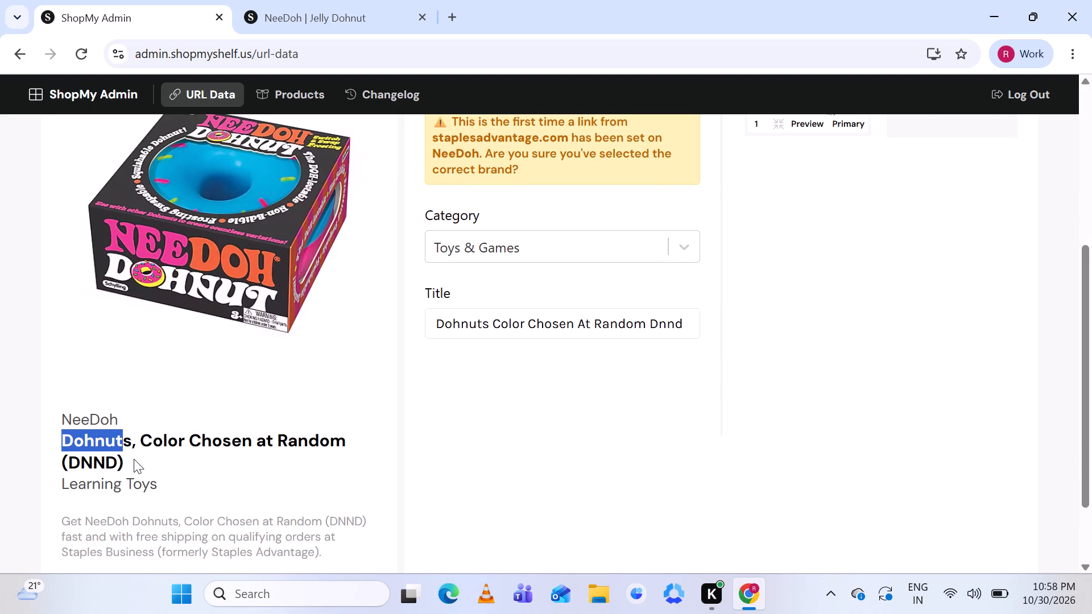
left_click_drag(134, 459, 138, 463)
key("ctrl+c")
key("ctrl+c")
key("ctrl+c")
left_click(468, 330)
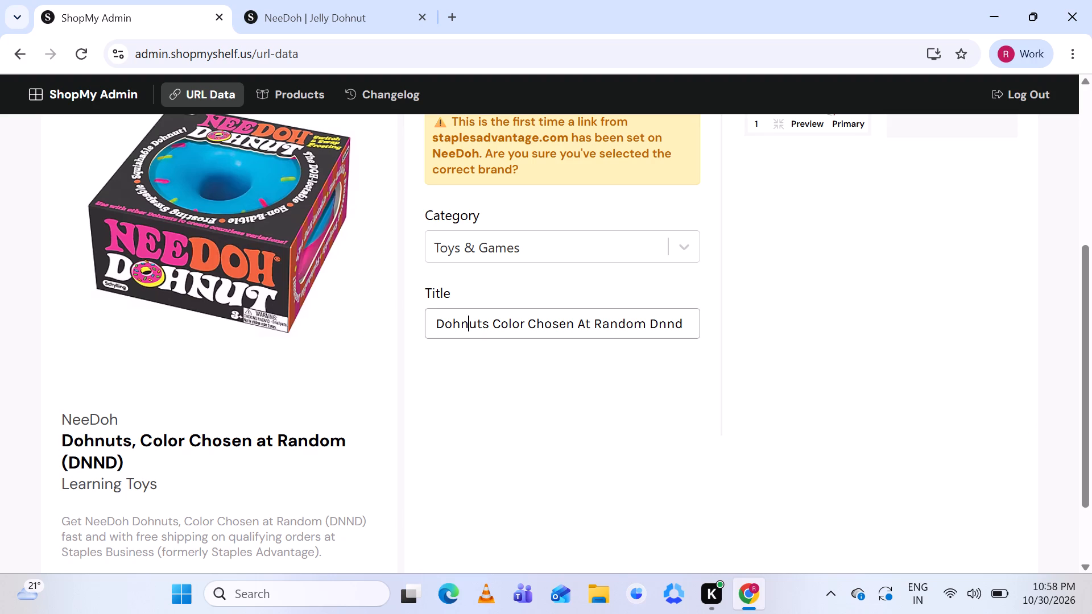
key("ctrl+a")
key("BackSpace")
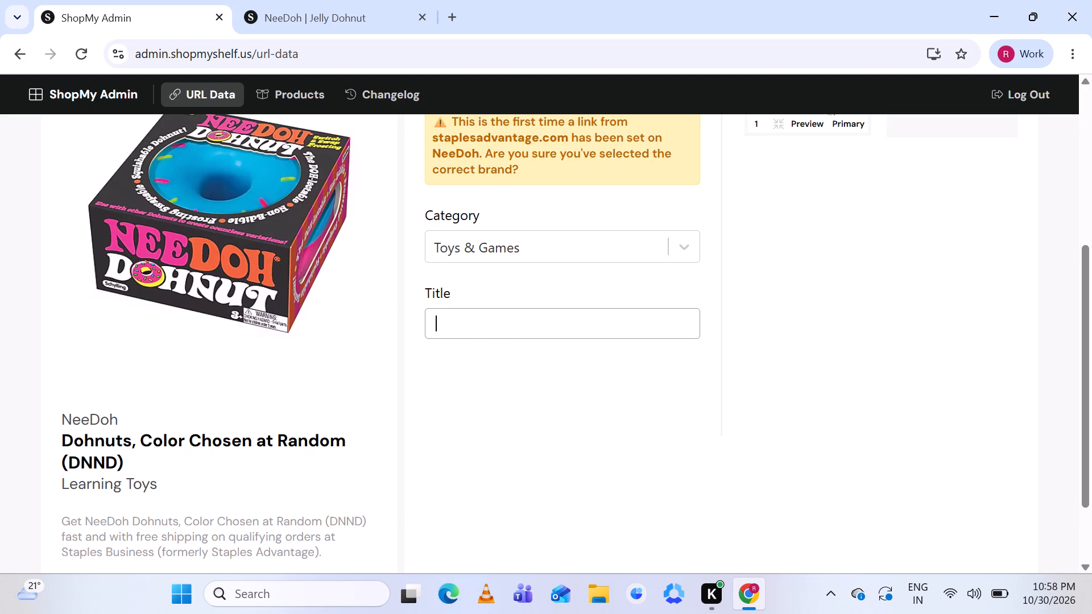
key("ctrl+v")
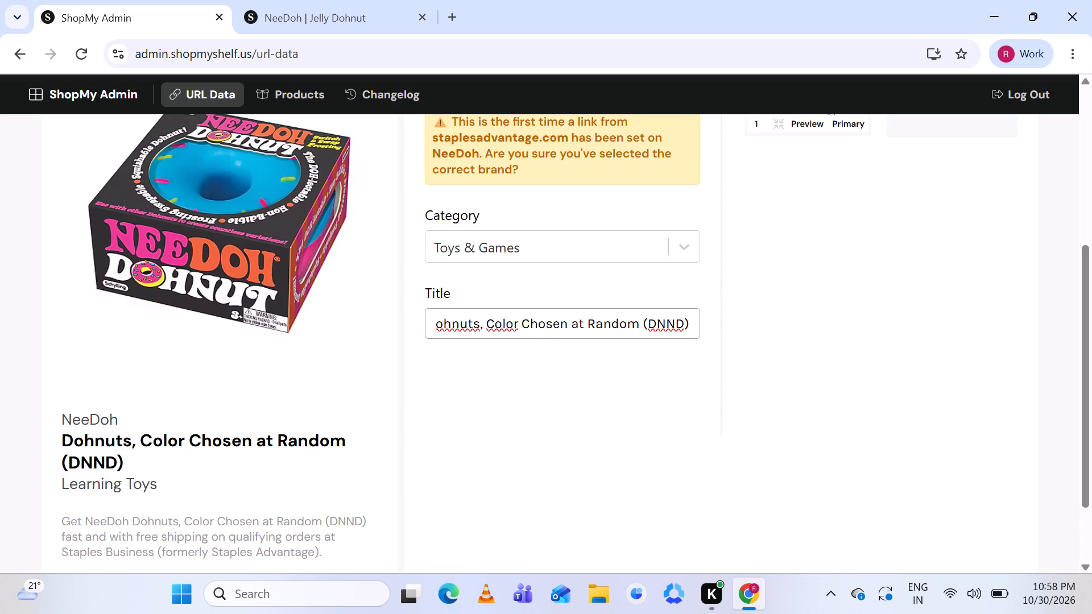
scroll(522, 322, "right", 1)
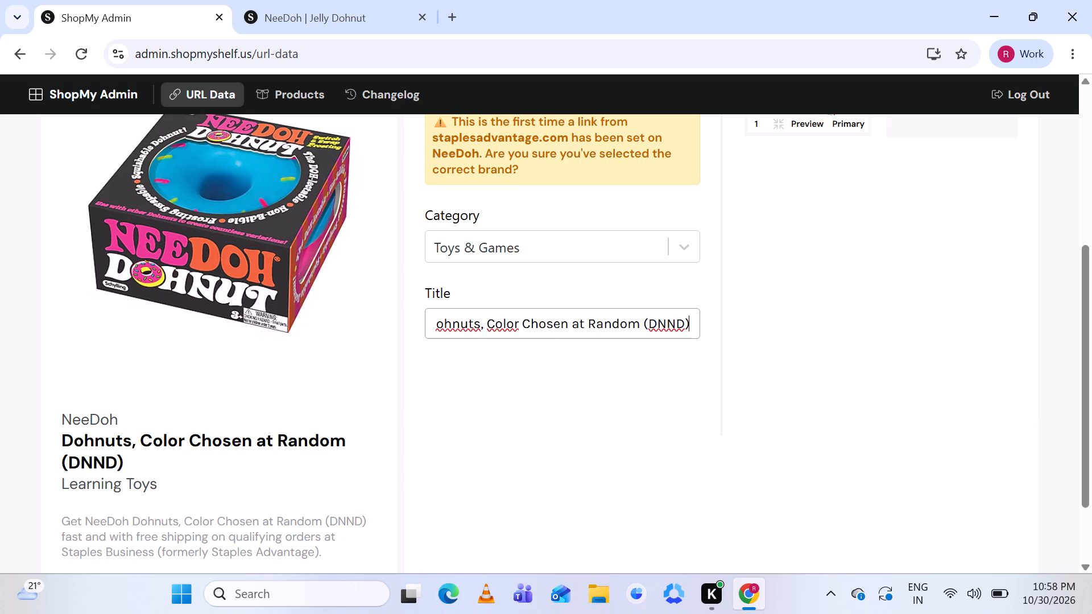
Review the NeeDoh Dohnuts entry's brand, category, title and image, and save it as a new product.
scroll(522, 322, "right", 1)
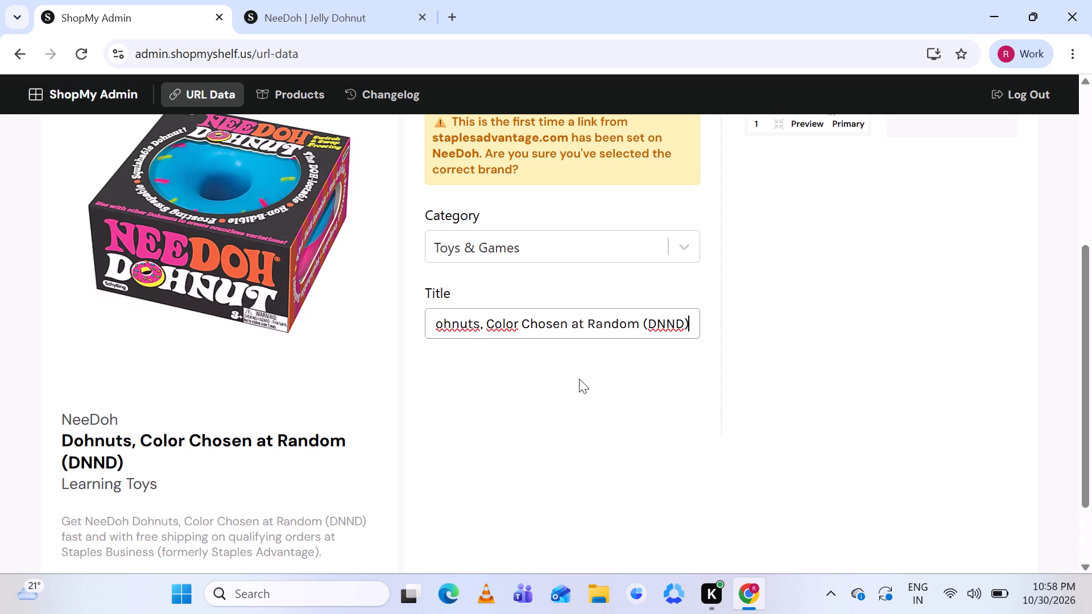
scroll(579, 379, "up", 2)
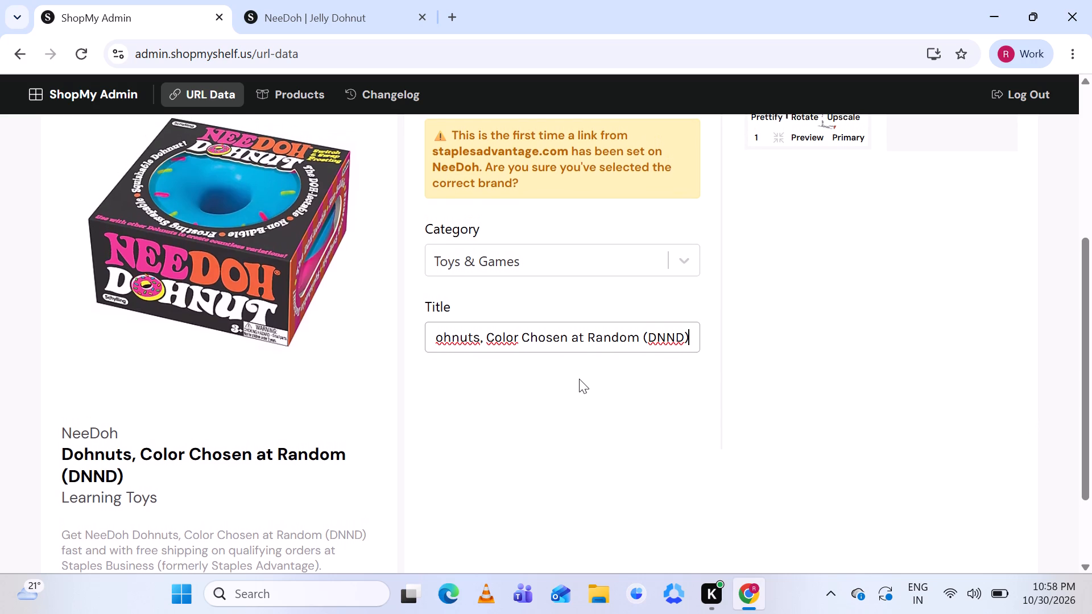
scroll(579, 379, "up", 3)
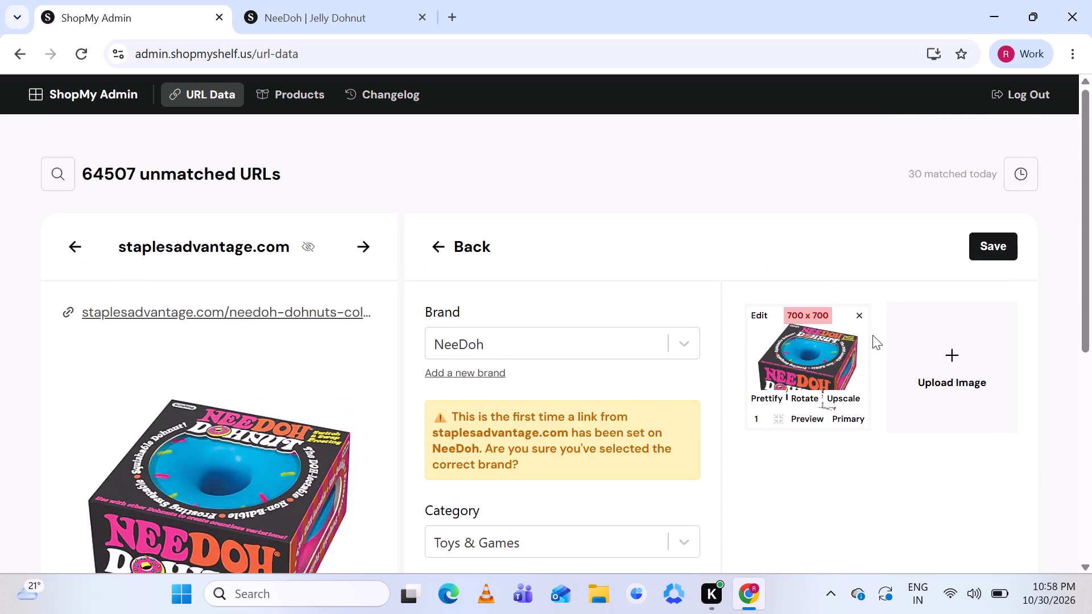
scroll(992, 246, "down", 1)
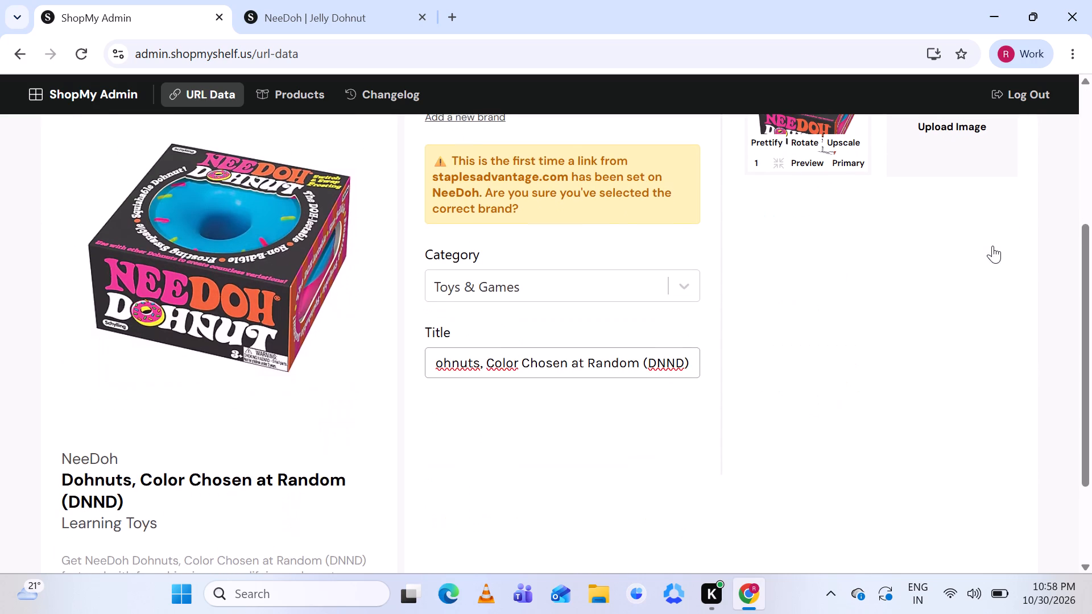
scroll(992, 246, "down", 1)
scroll(992, 246, "up", 2)
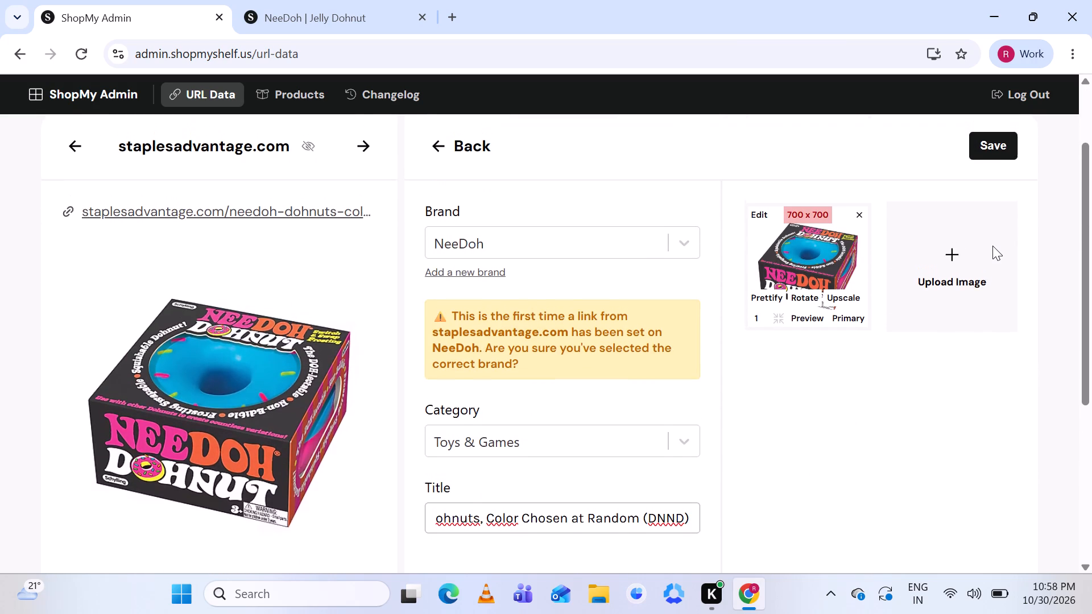
left_click(993, 154)
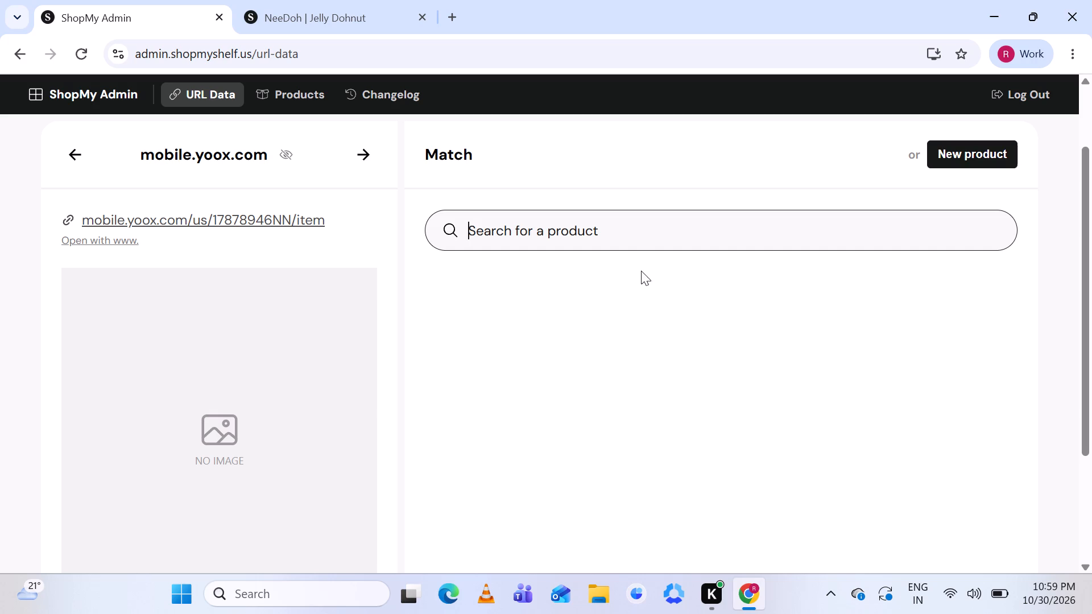
Skip three unmatched URLs that have no image: mobile.yoox.com 17878946NN, the farmandfleet.com NeeDoh listing and mobile.yoox.com 10101585AP.
left_click(365, 153)
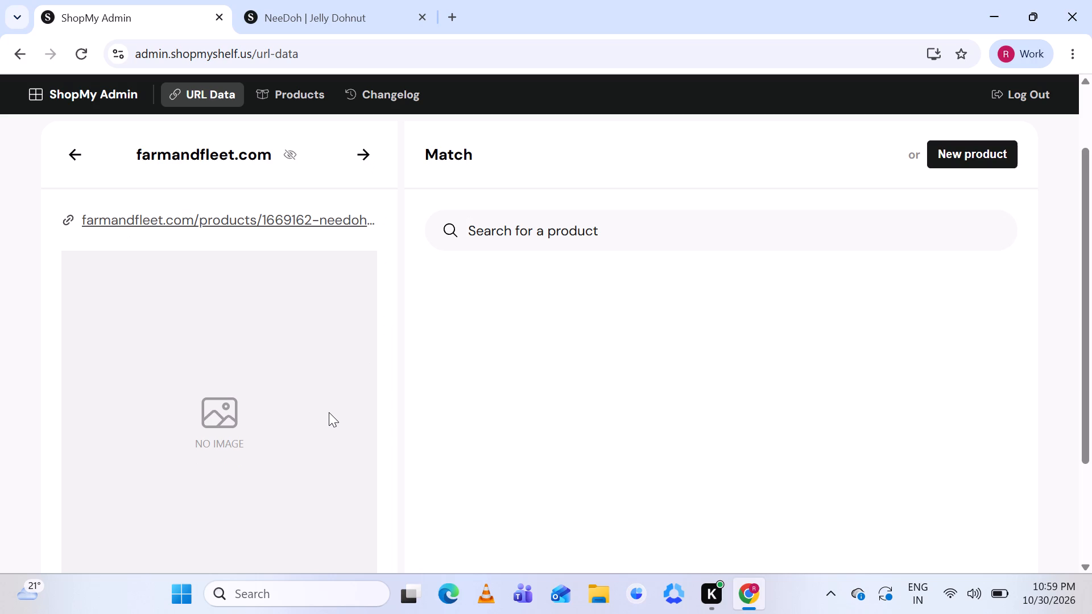
left_click(365, 149)
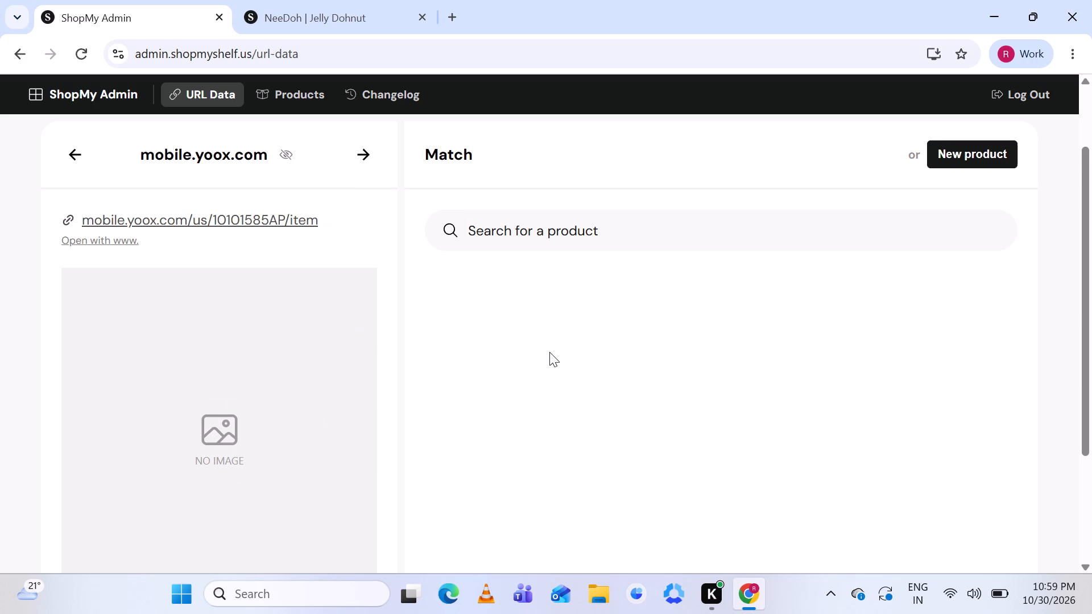
left_click(366, 156)
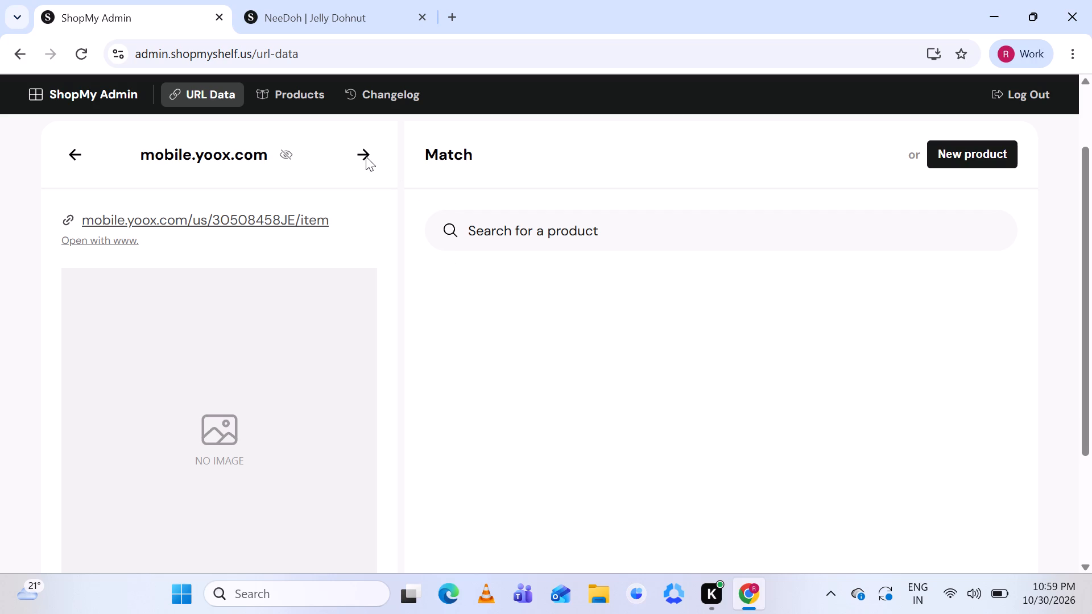